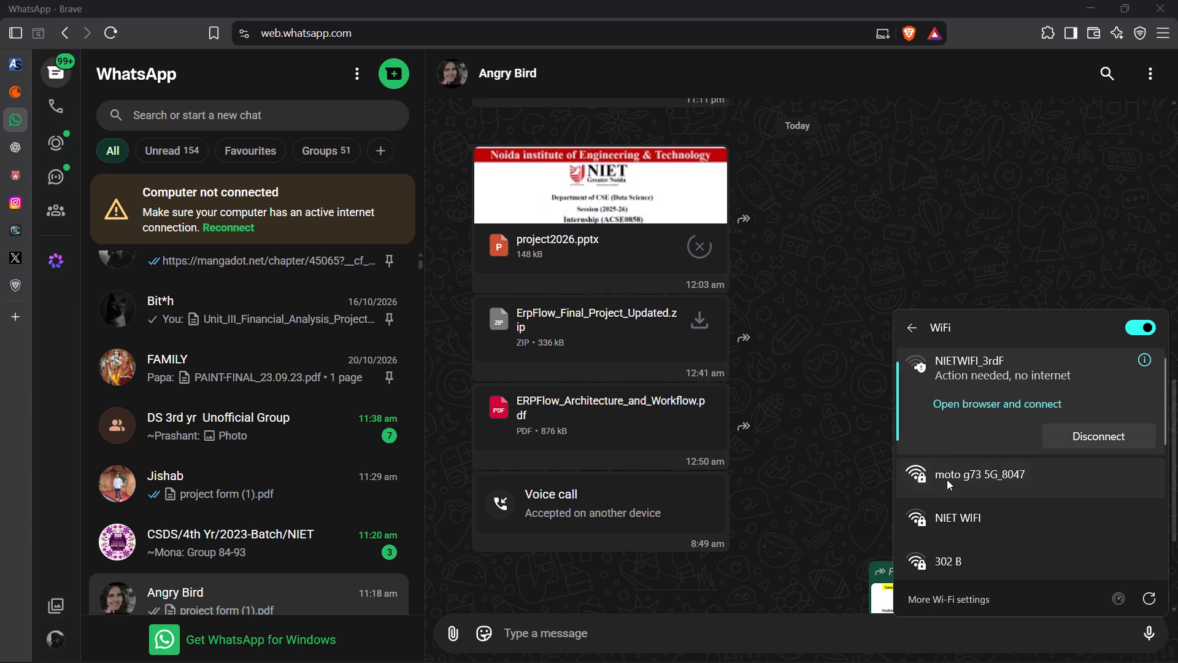
Connect the computer to the moto g73 5G_8047 Wi-Fi network.
left_click(1063, 480)
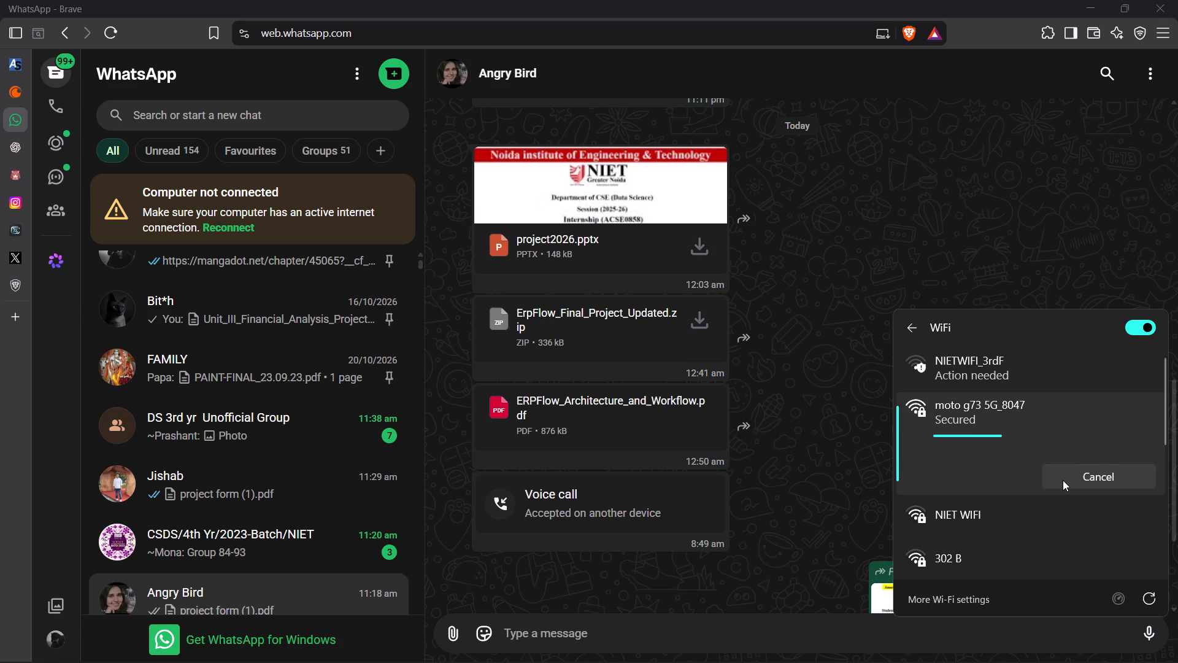
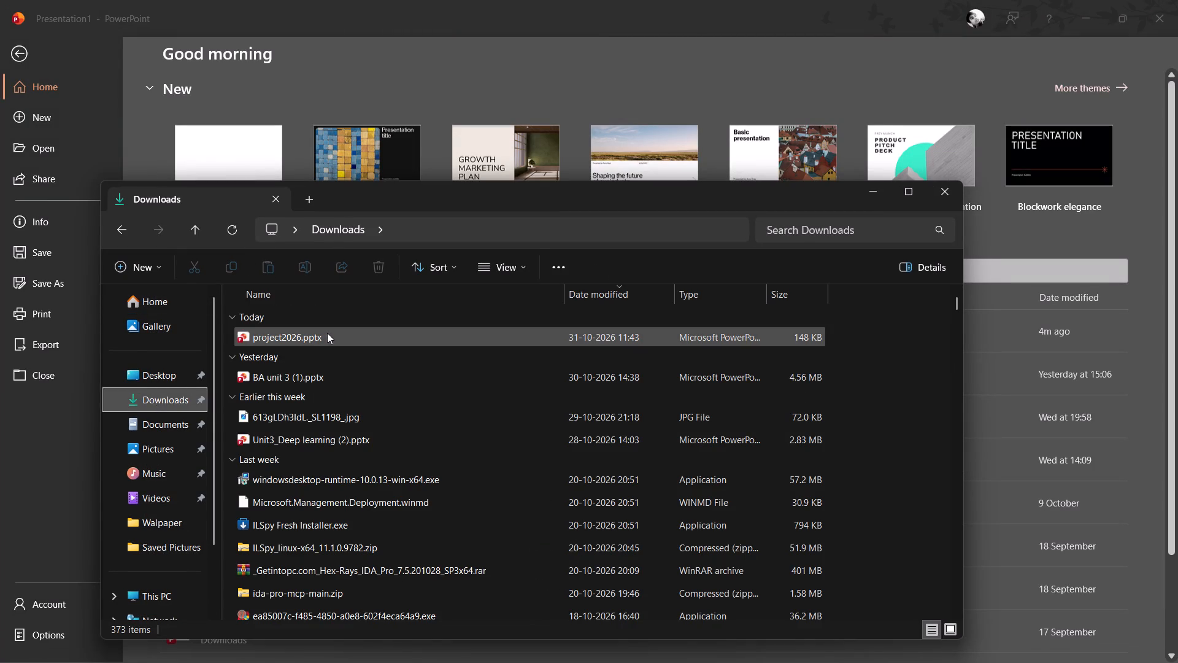
Open the presentation project2026.pptx from the Downloads folder.
double_click(327, 333)
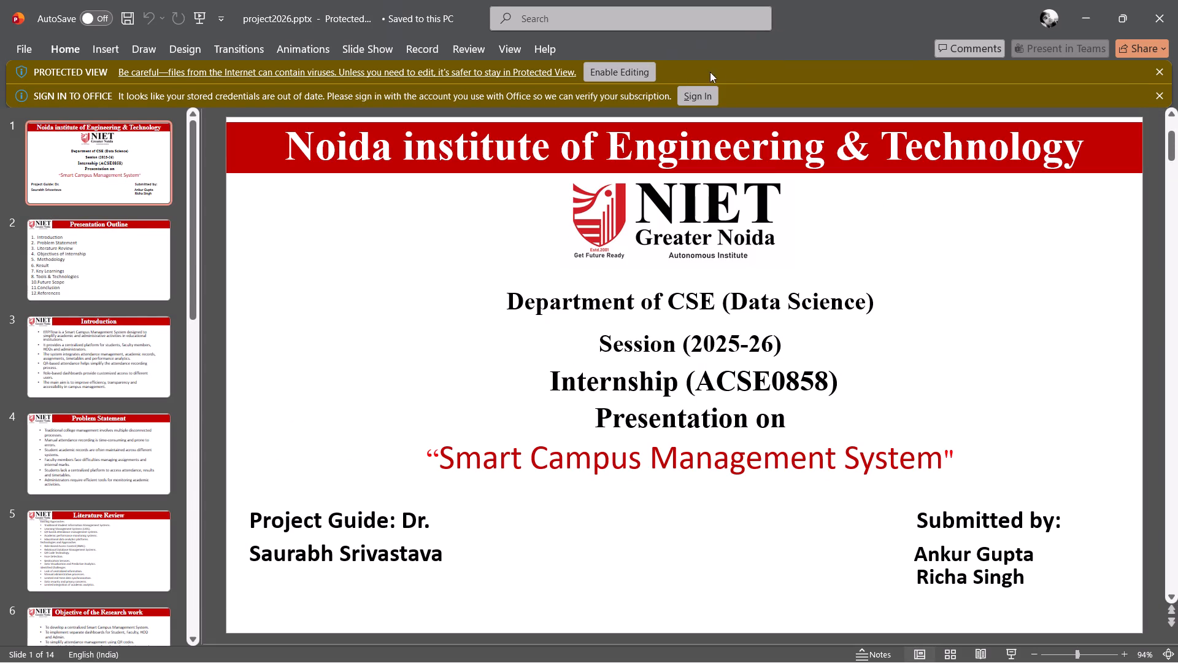
Enable editing for the project2026.pptx presentation opened in Protected View.
left_click(636, 67)
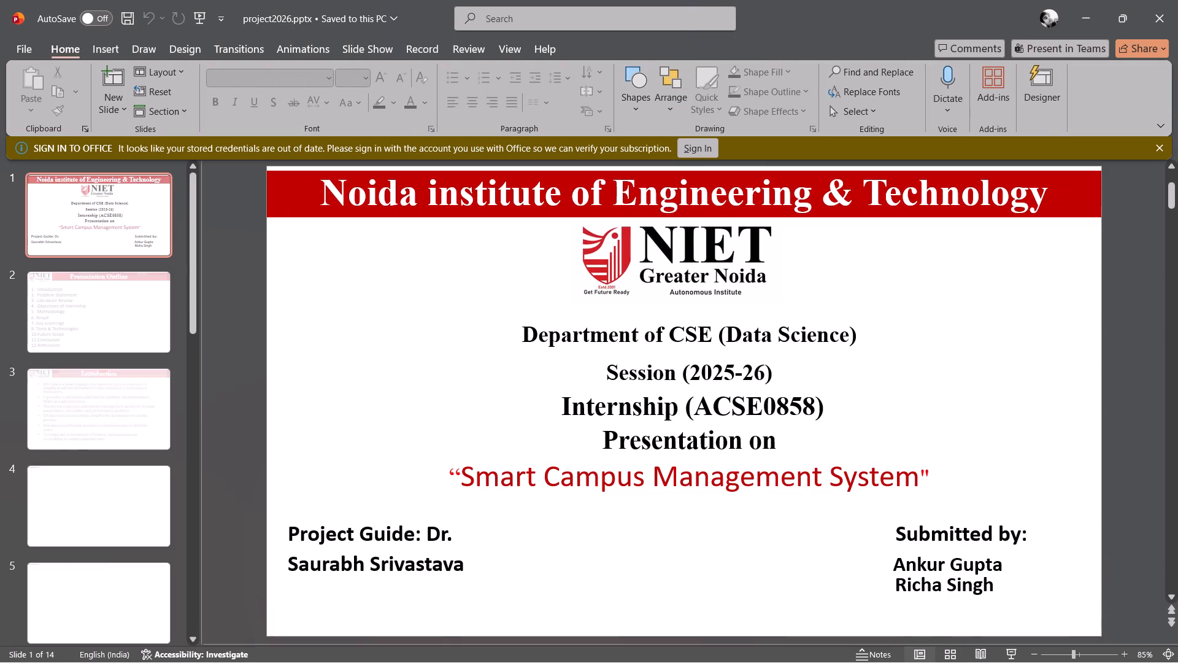
scroll(636, 395, "up", 1)
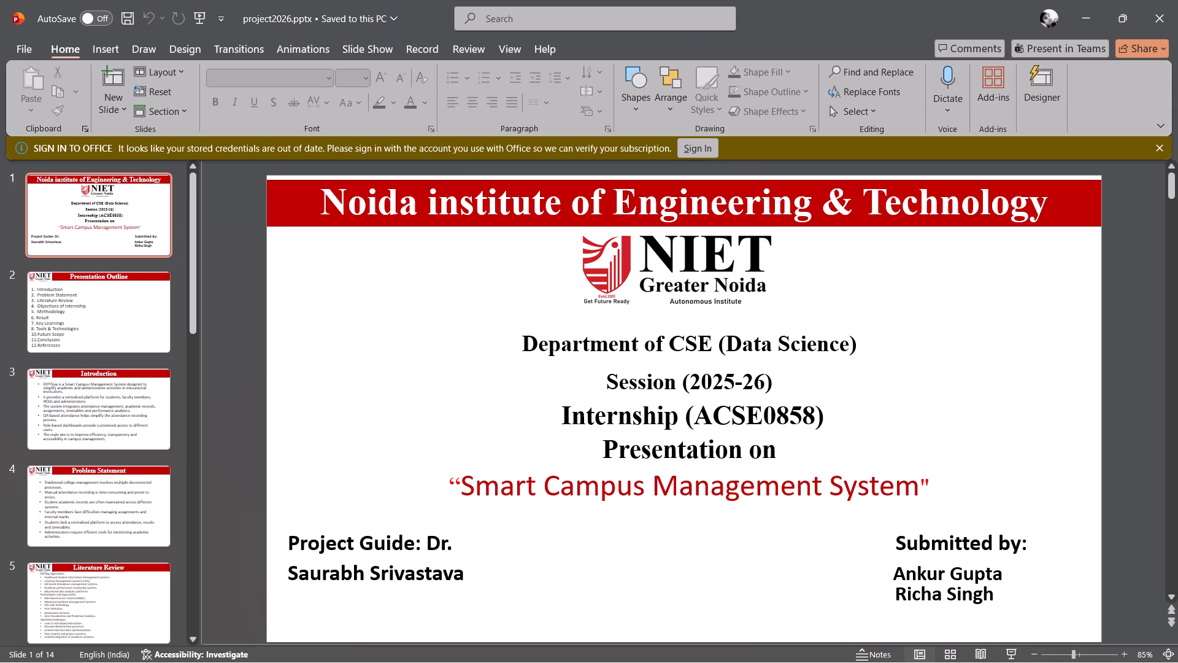
Minimize the project2026.pptx presentation window.
left_click(1080, 14)
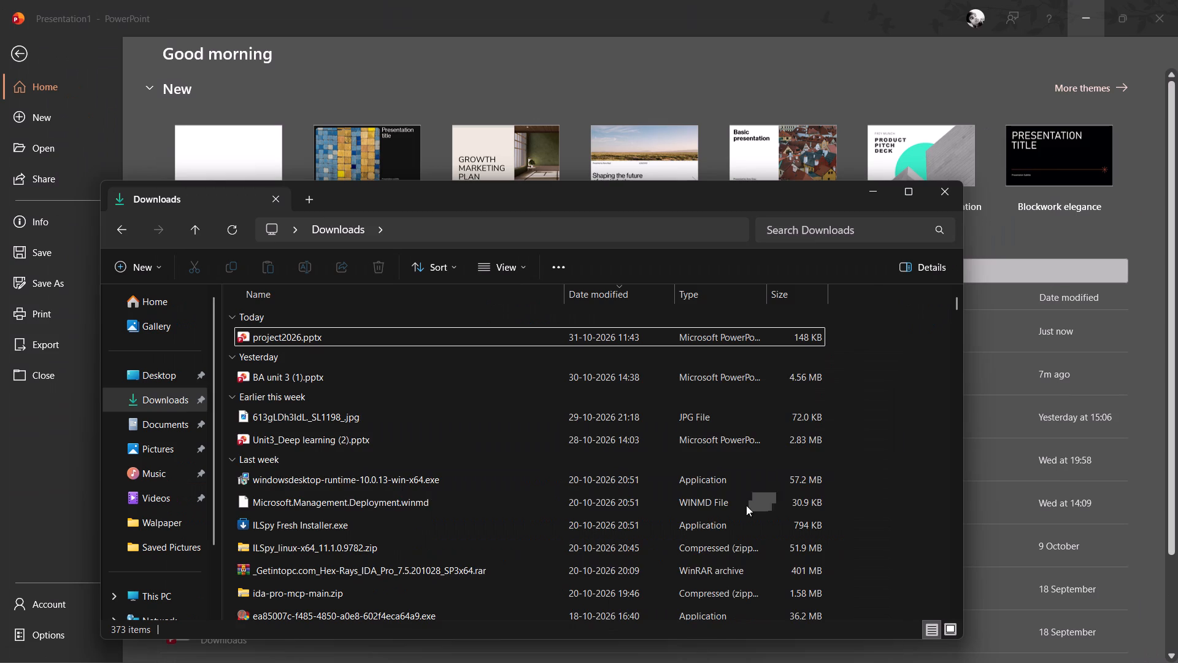
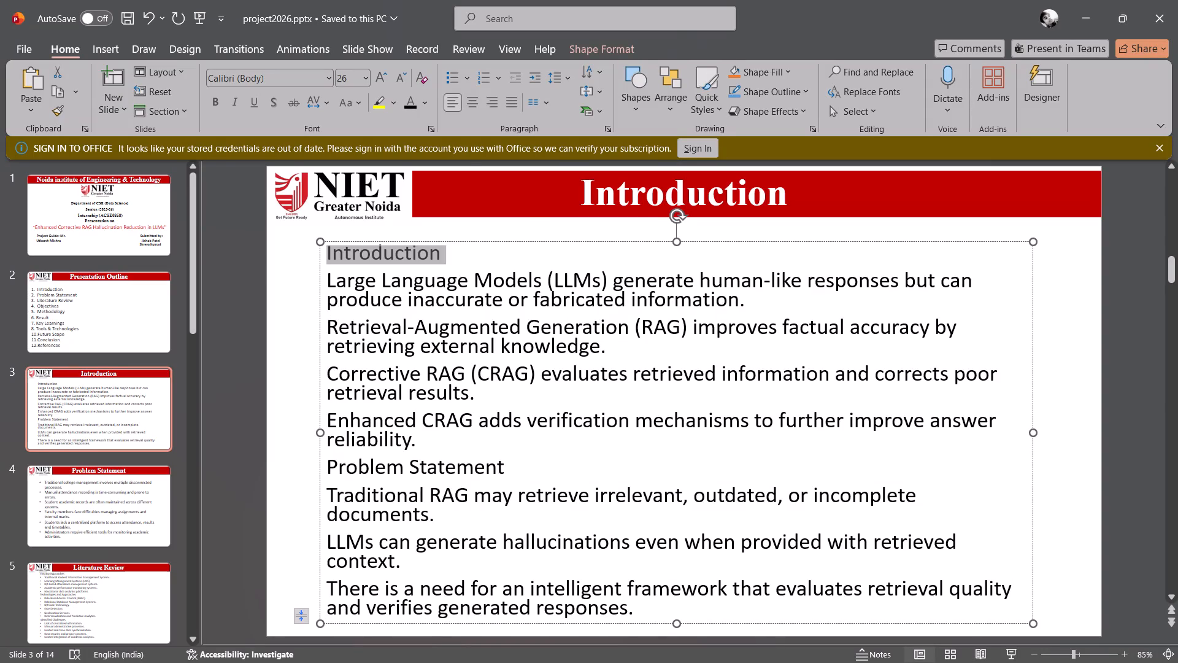
Delete the "Introduction" line and the whole Problem Statement section from the body text of the Introduction slide.
left_click_drag(294, 238, 294, 237)
key("BackSpace")
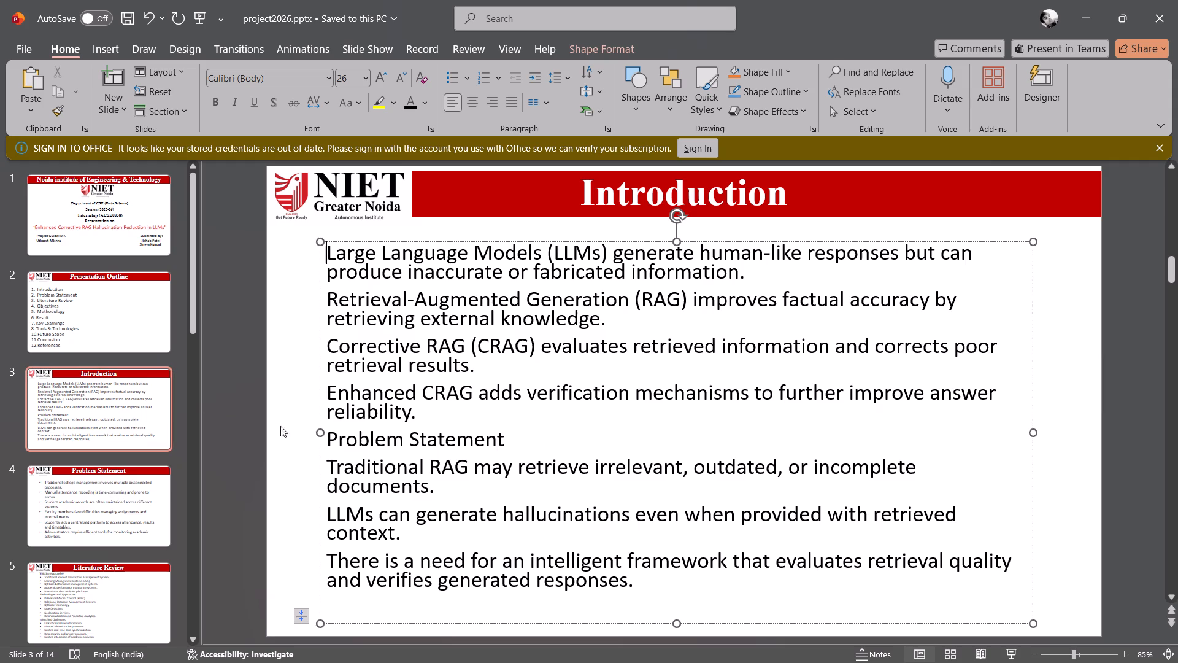
left_click_drag(328, 436, 623, 584)
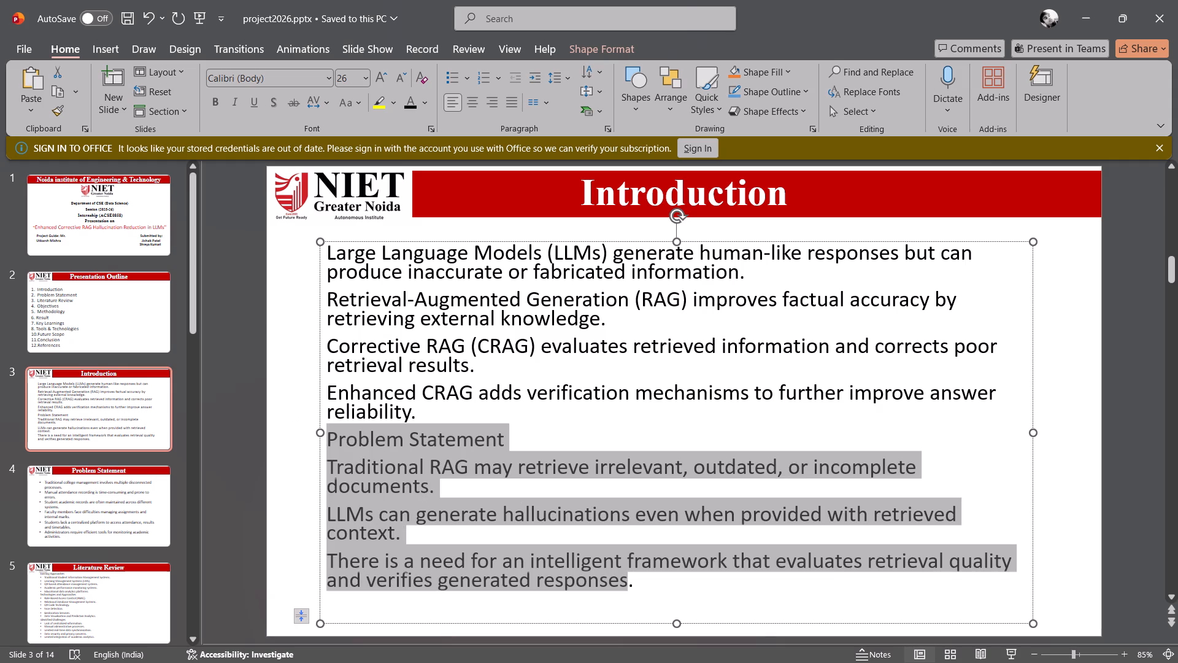
left_click_drag(623, 584, 624, 584)
key("BackSpace")
key("Right")
key("BackSpace")
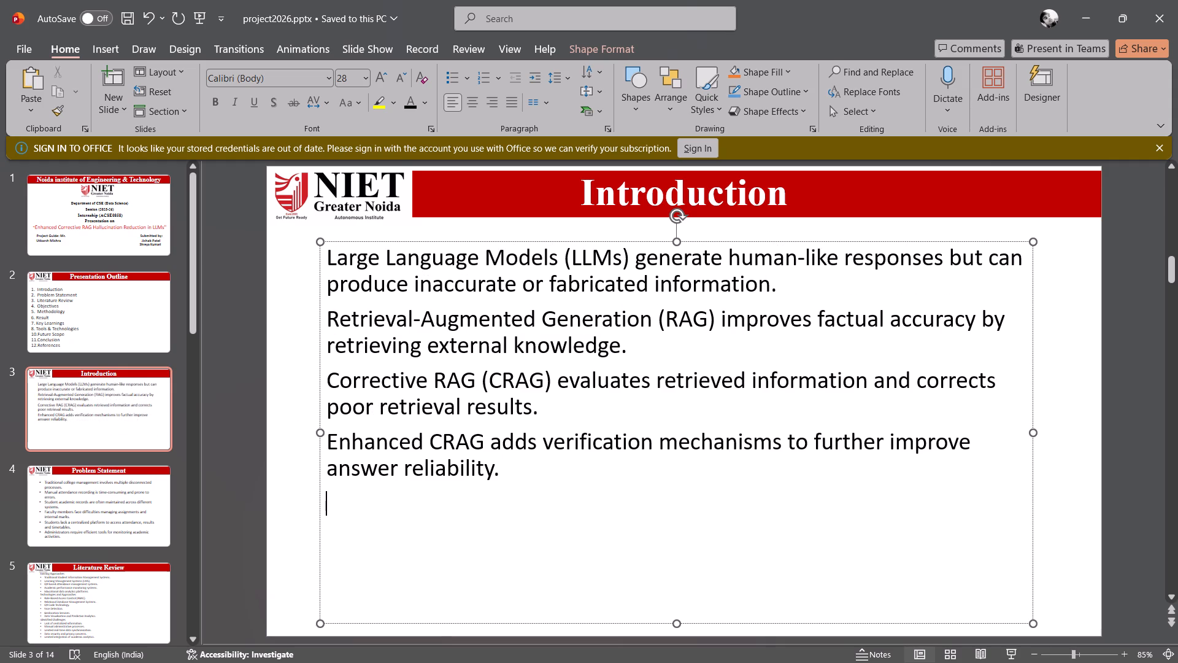
Format the four remaining Introduction paragraphs as a bulleted list and remove the empty lines below them.
left_click(330, 256)
left_click_drag(330, 256, 523, 463)
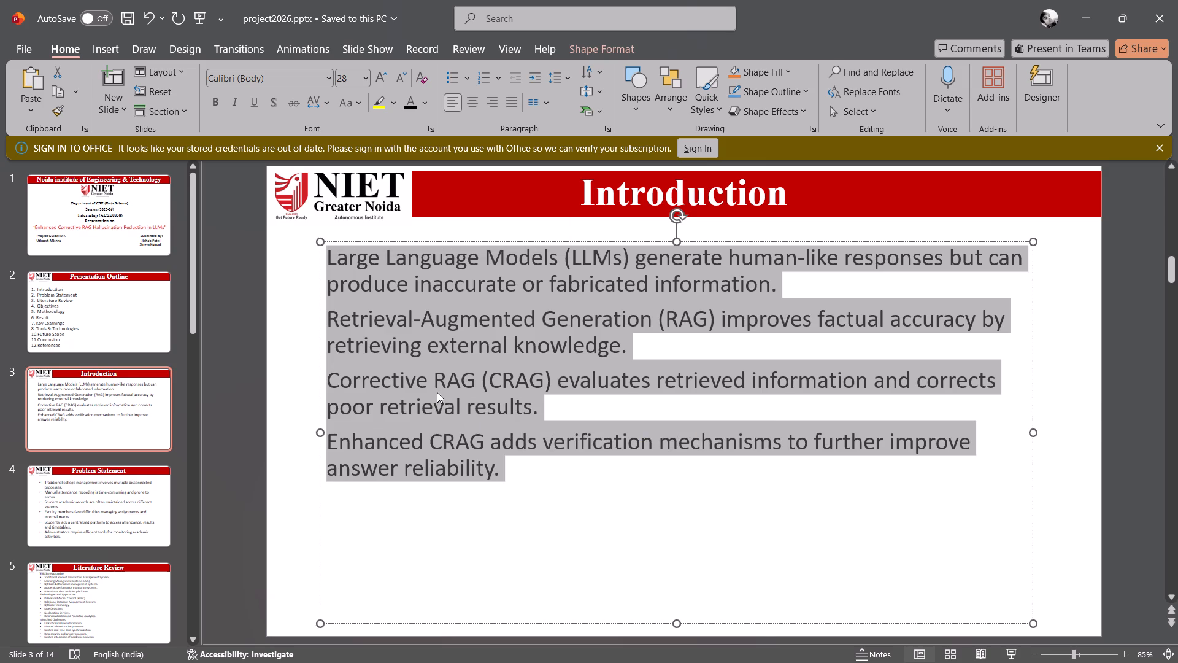
left_click(421, 106)
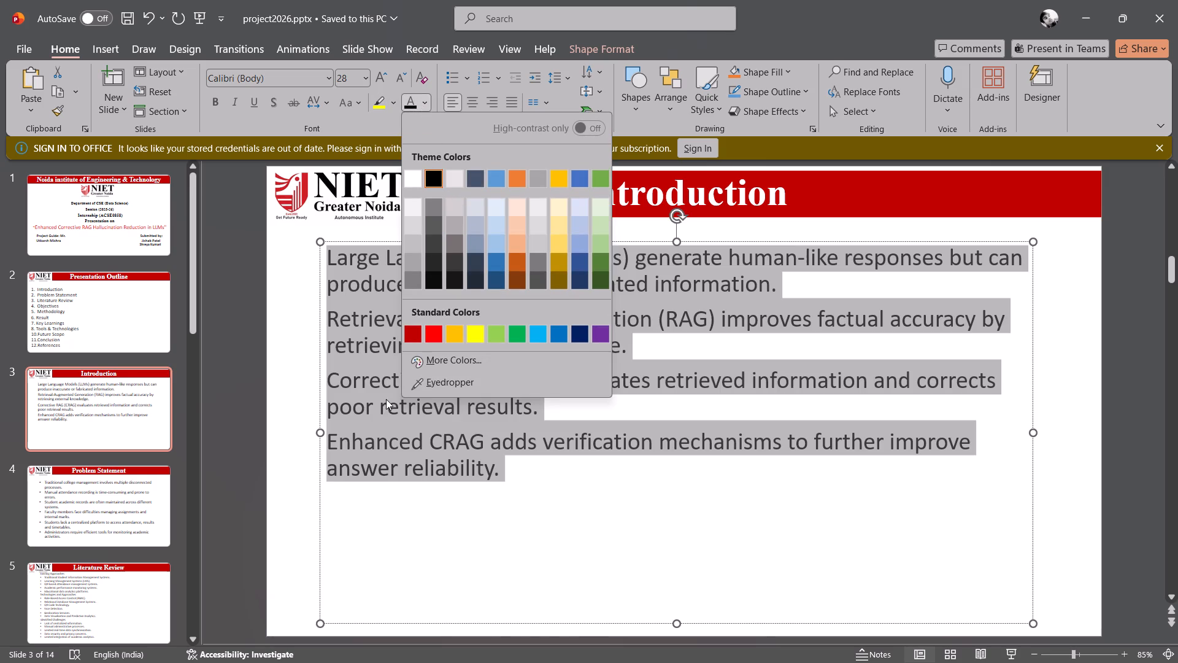
left_click(387, 505)
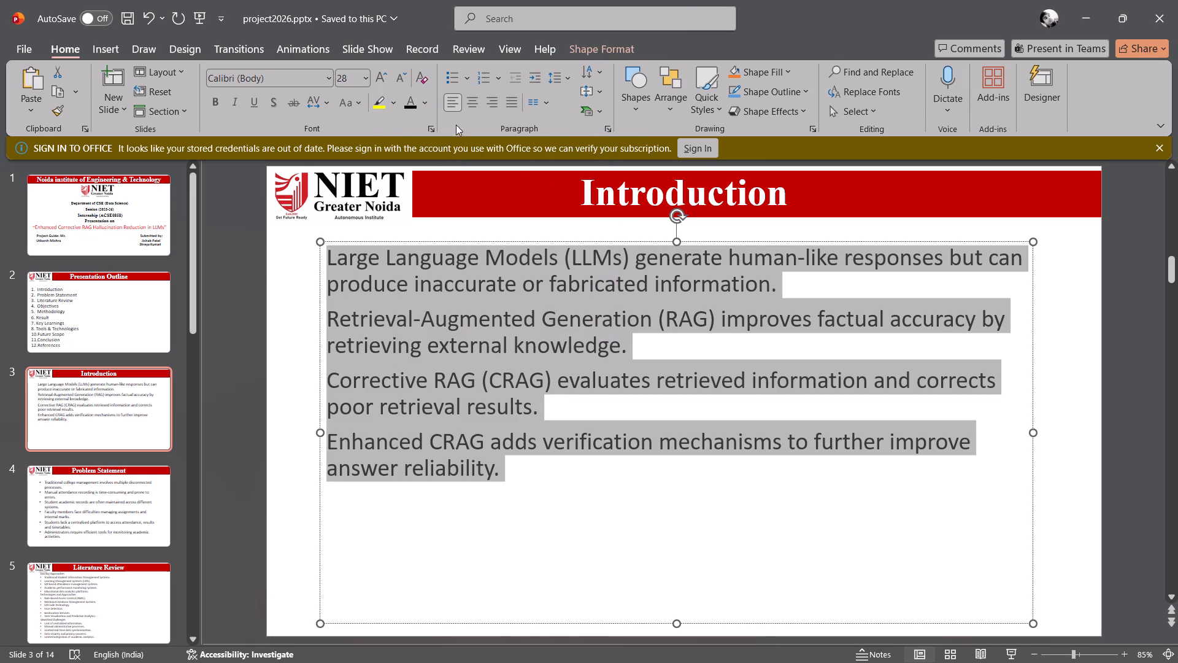
left_click(452, 73)
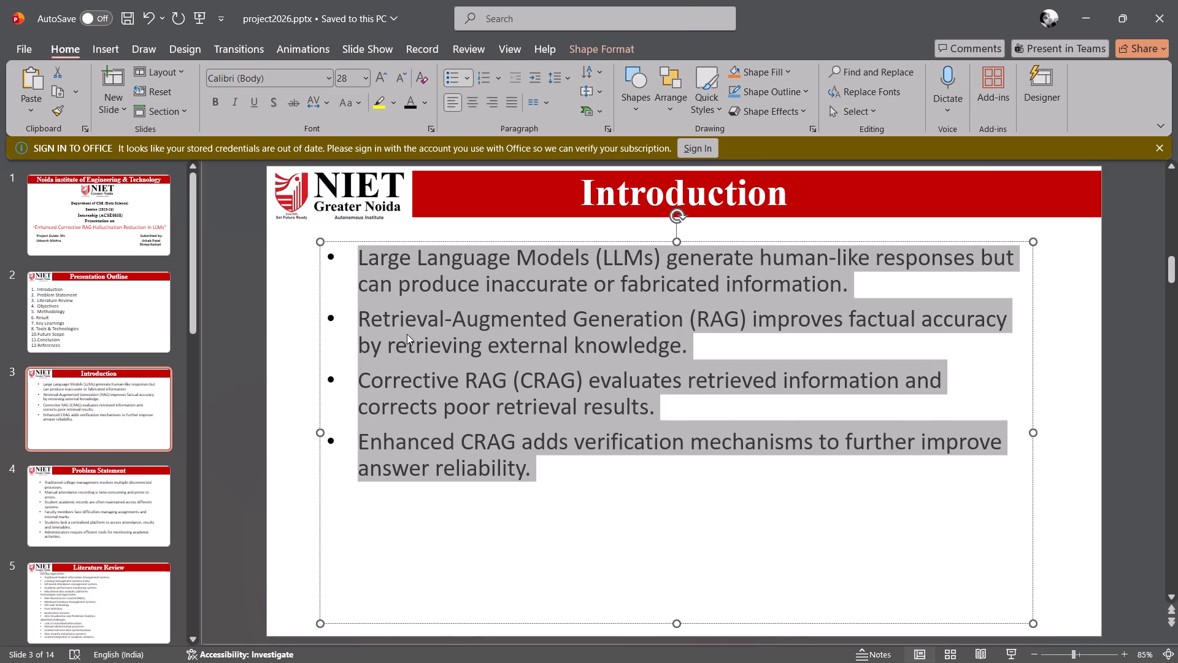
left_click(463, 519)
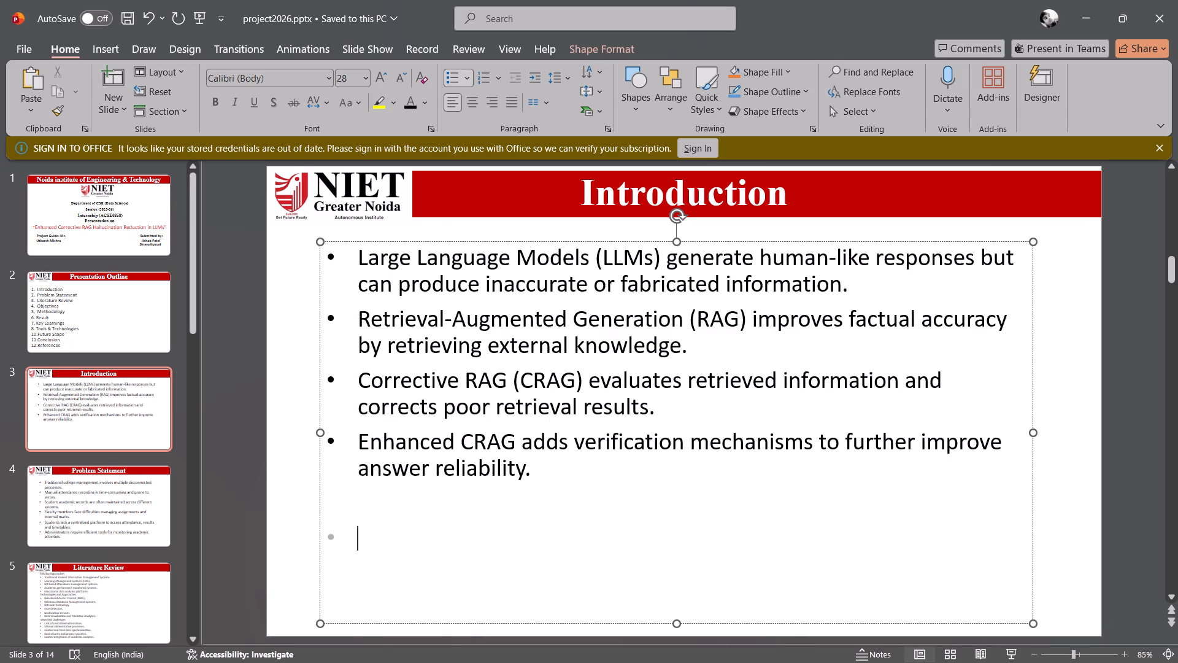
key("BackSpace")
key("BackSpace")
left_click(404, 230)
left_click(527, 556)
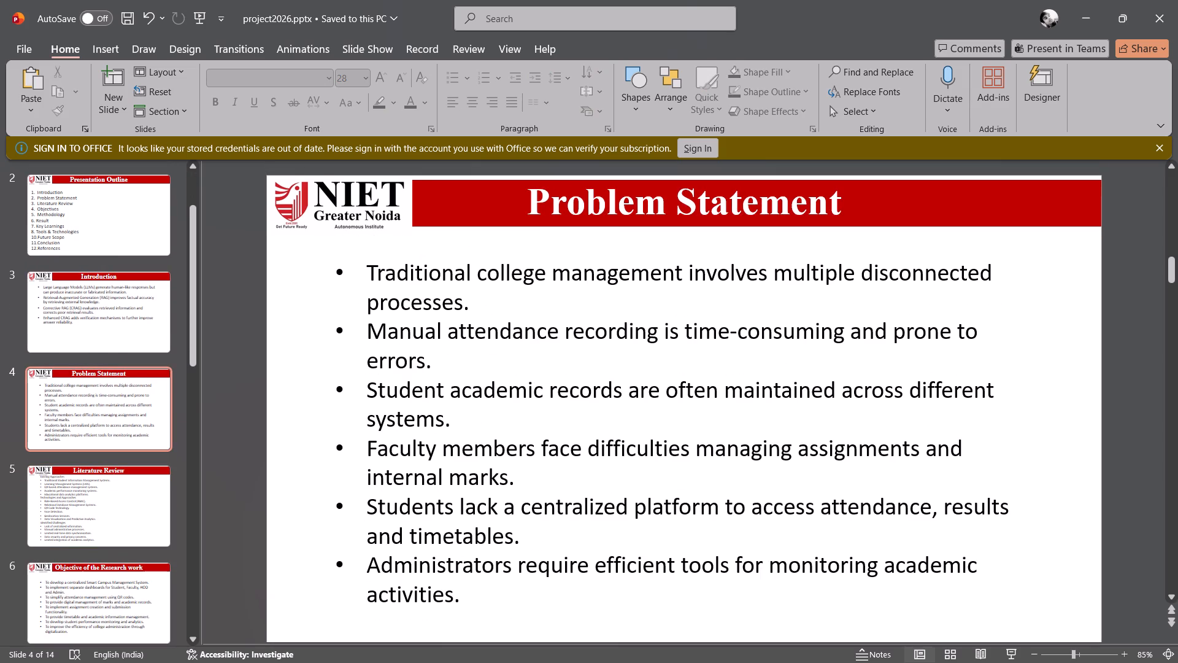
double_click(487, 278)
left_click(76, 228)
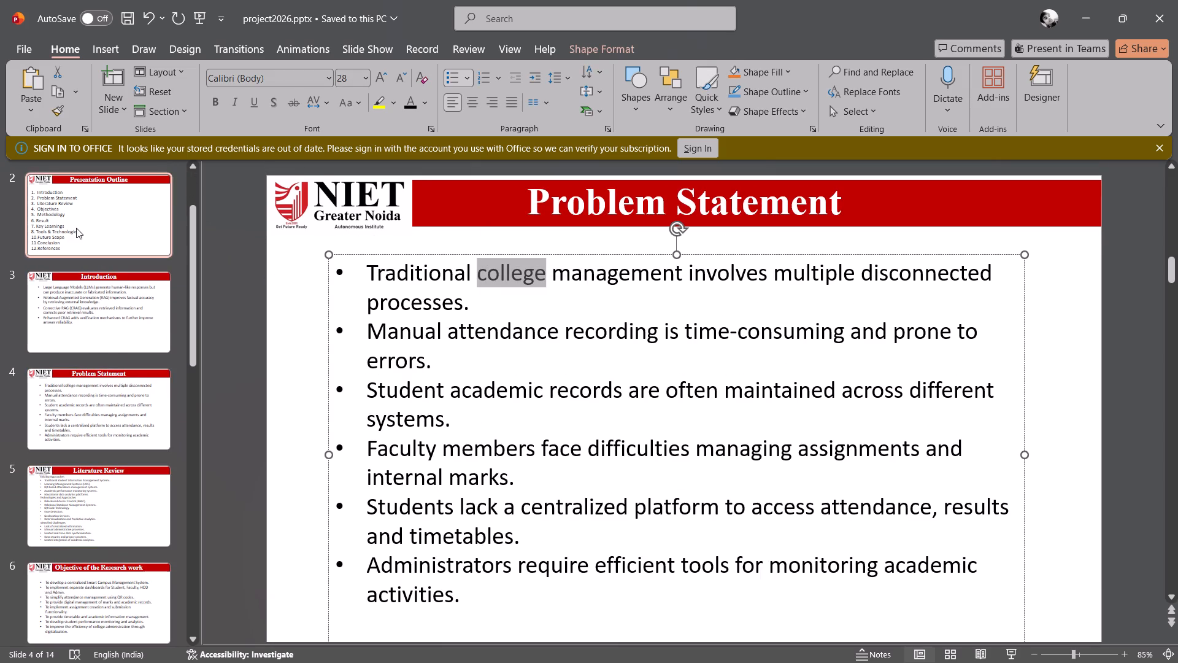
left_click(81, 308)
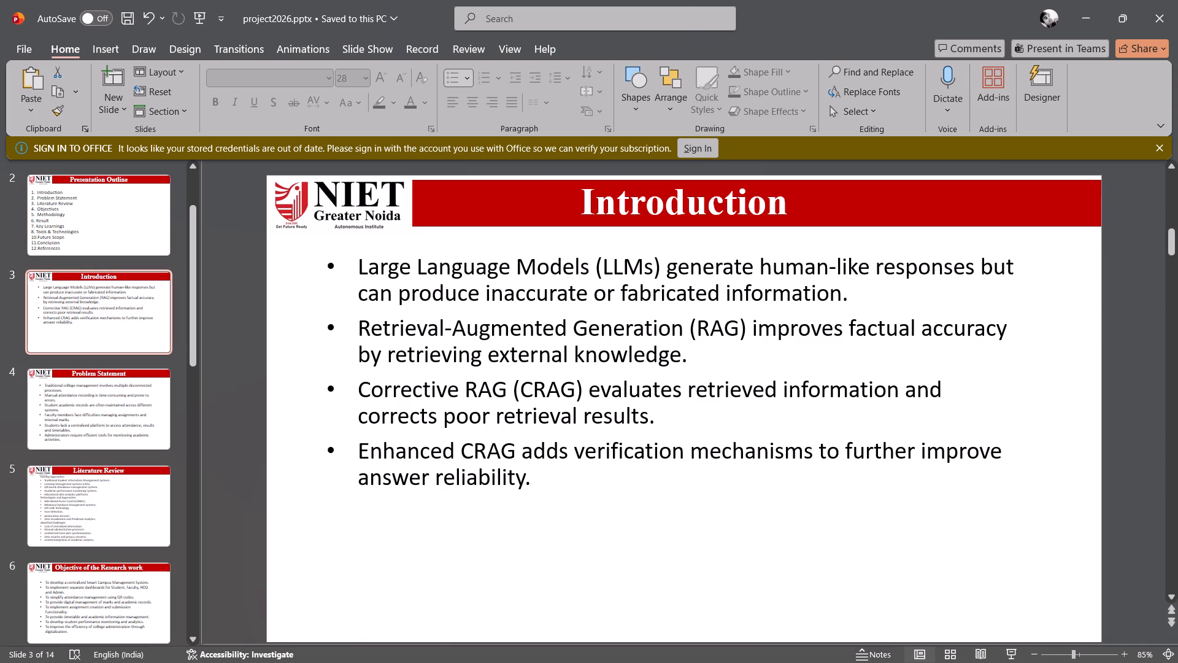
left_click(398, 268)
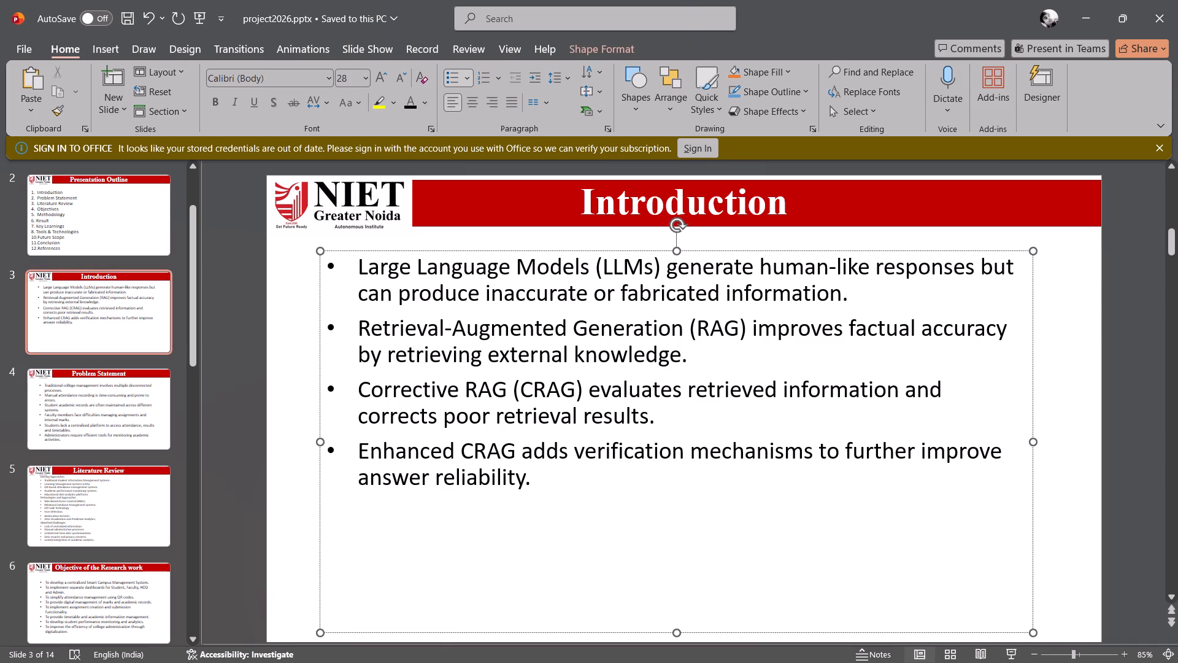
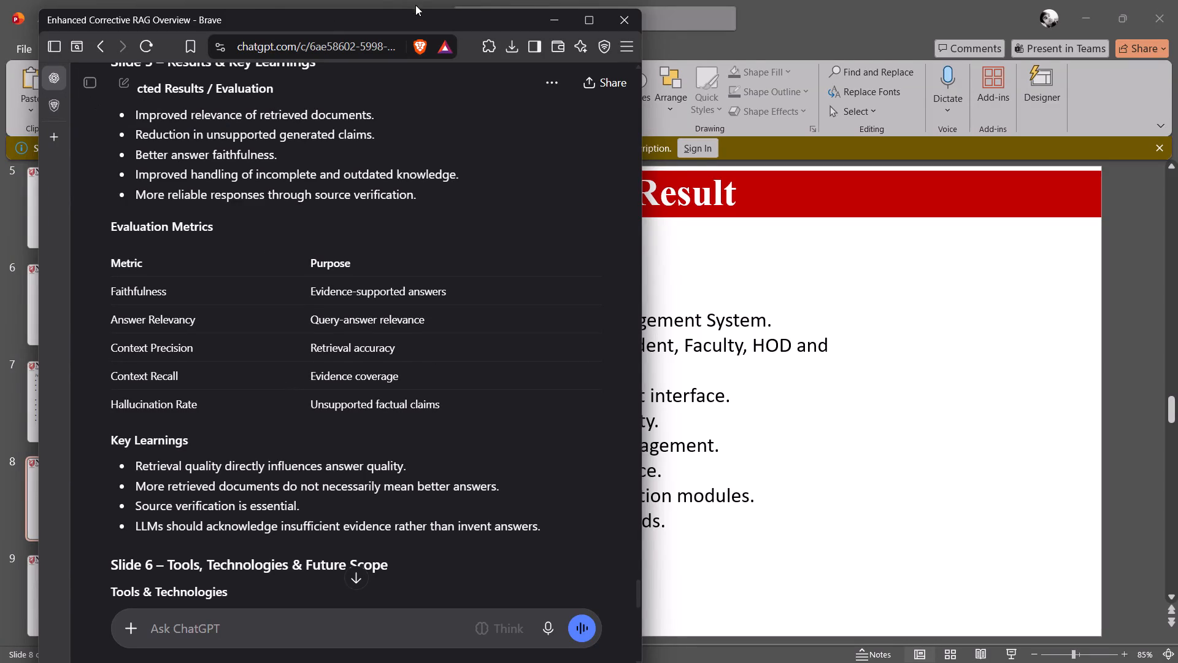
Switch to the blank new tab in the browser and activate the address bar for a new search or address.
left_click(52, 112)
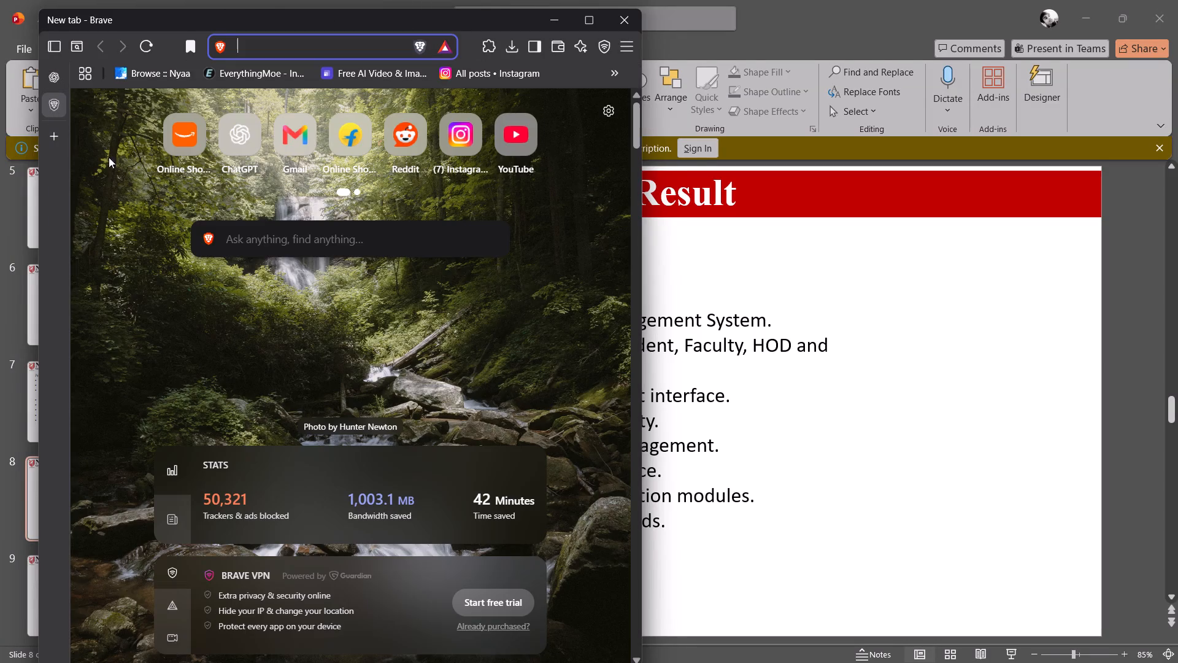
left_click(282, 52)
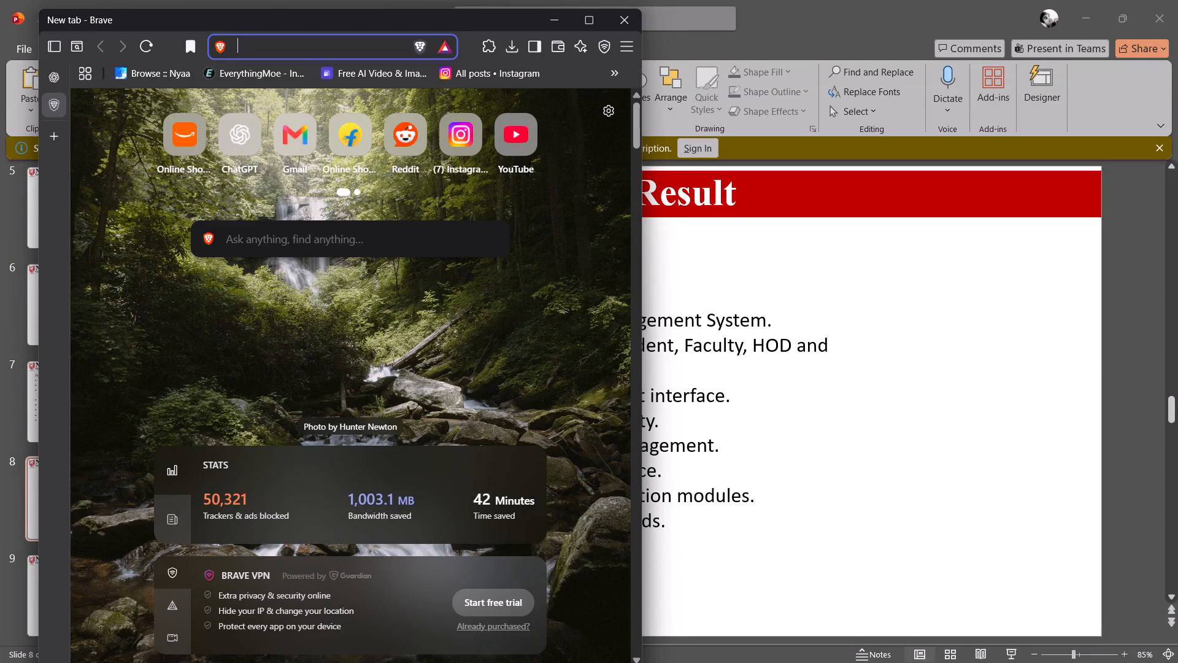
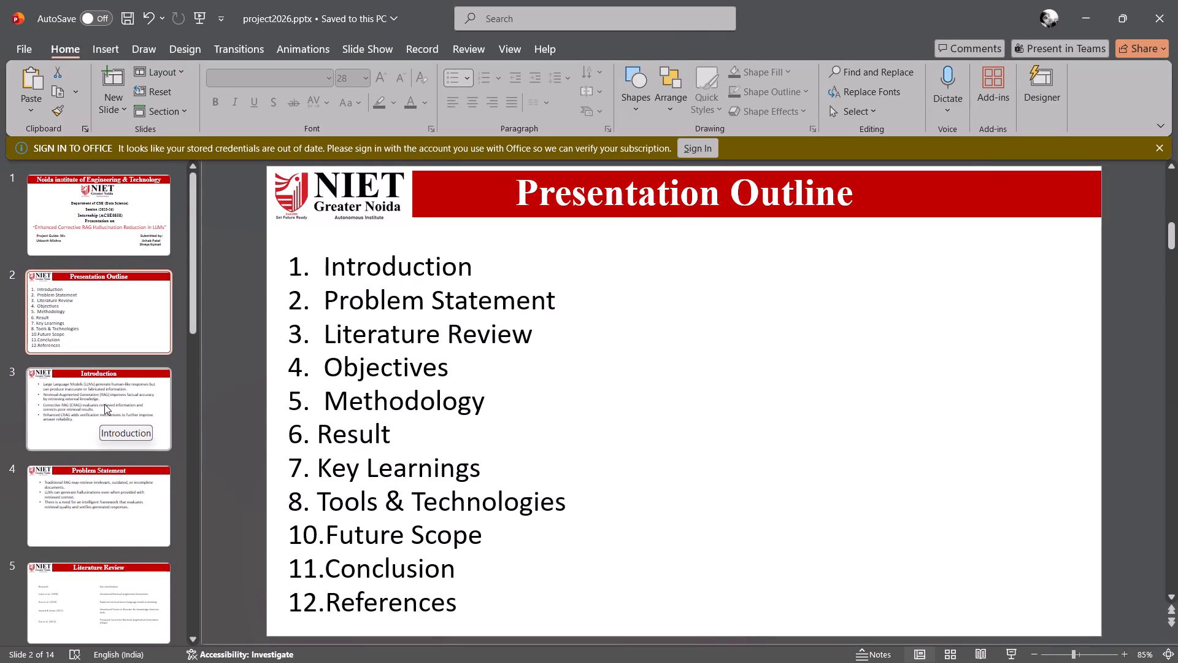
Review the Introduction, Problem Statement and Literature Review slides of project2026.pptx in order.
left_click(104, 404)
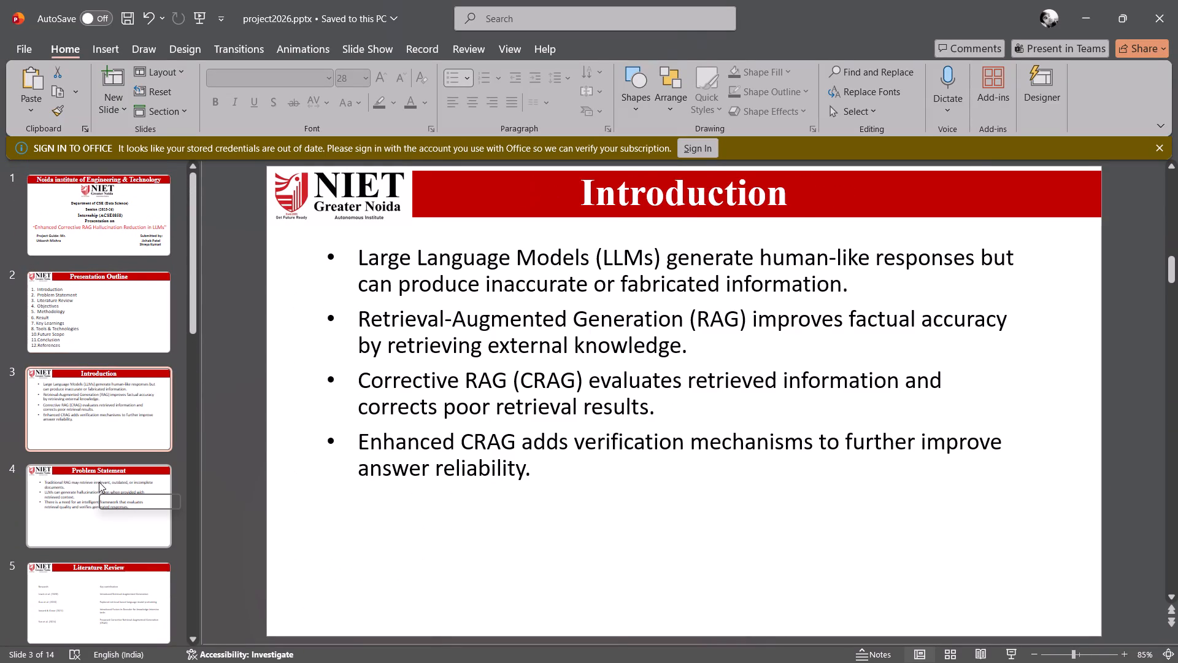
left_click(99, 482)
scroll(99, 482, "down", 1)
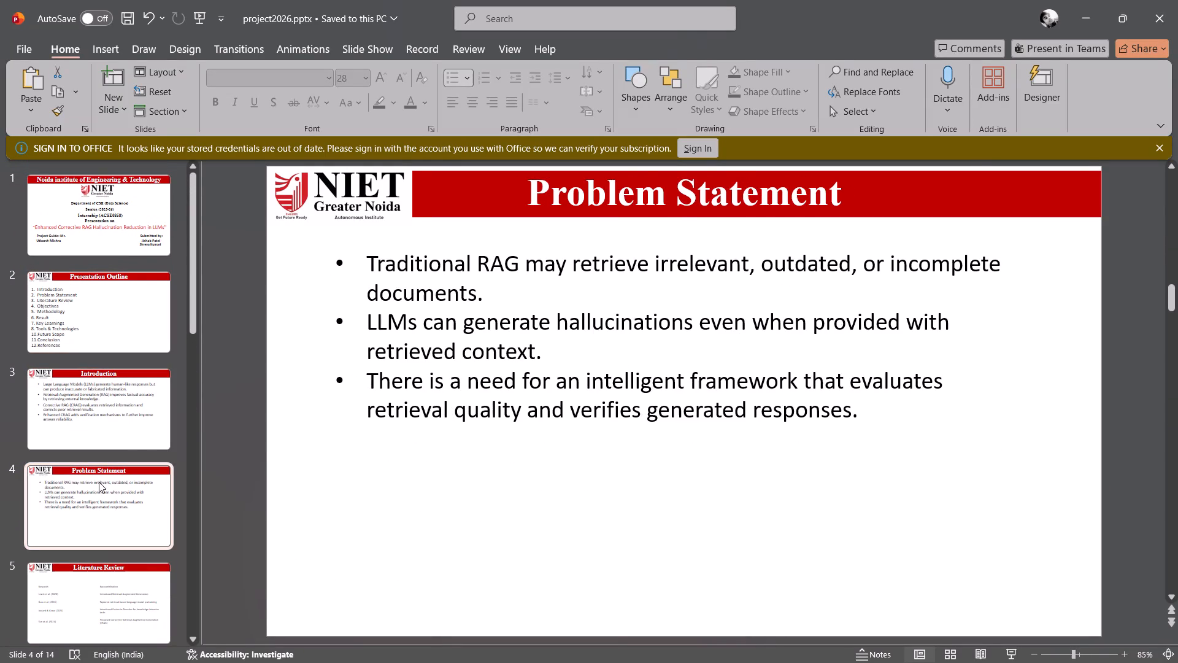
scroll(99, 482, "down", 1)
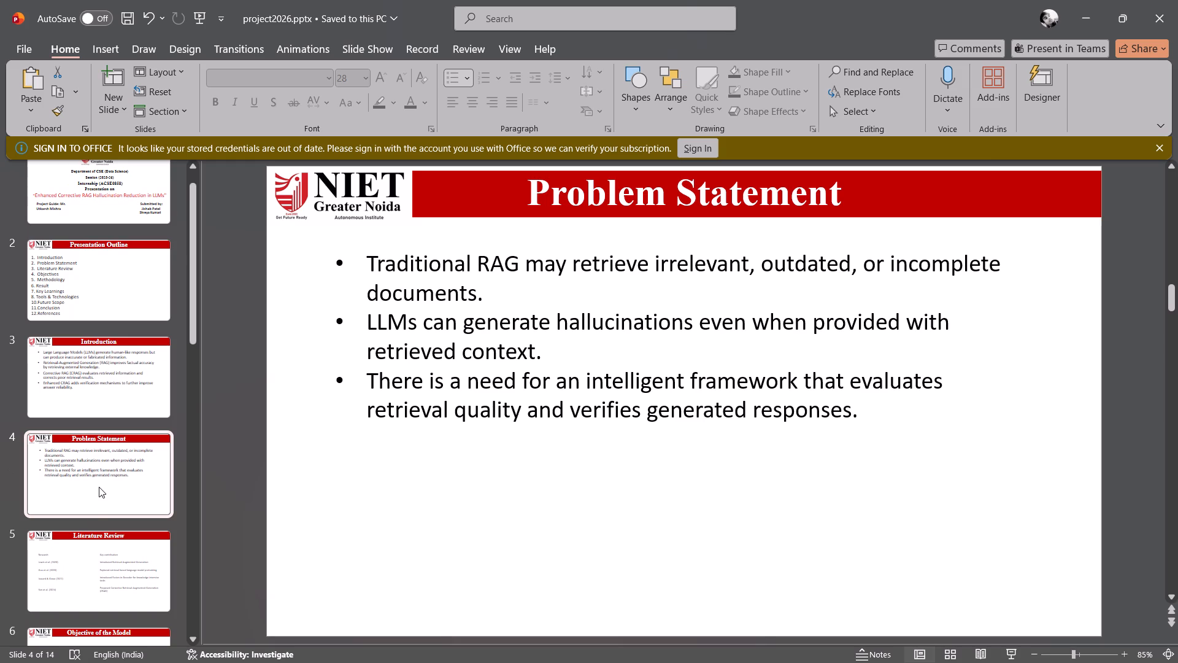
left_click(91, 552)
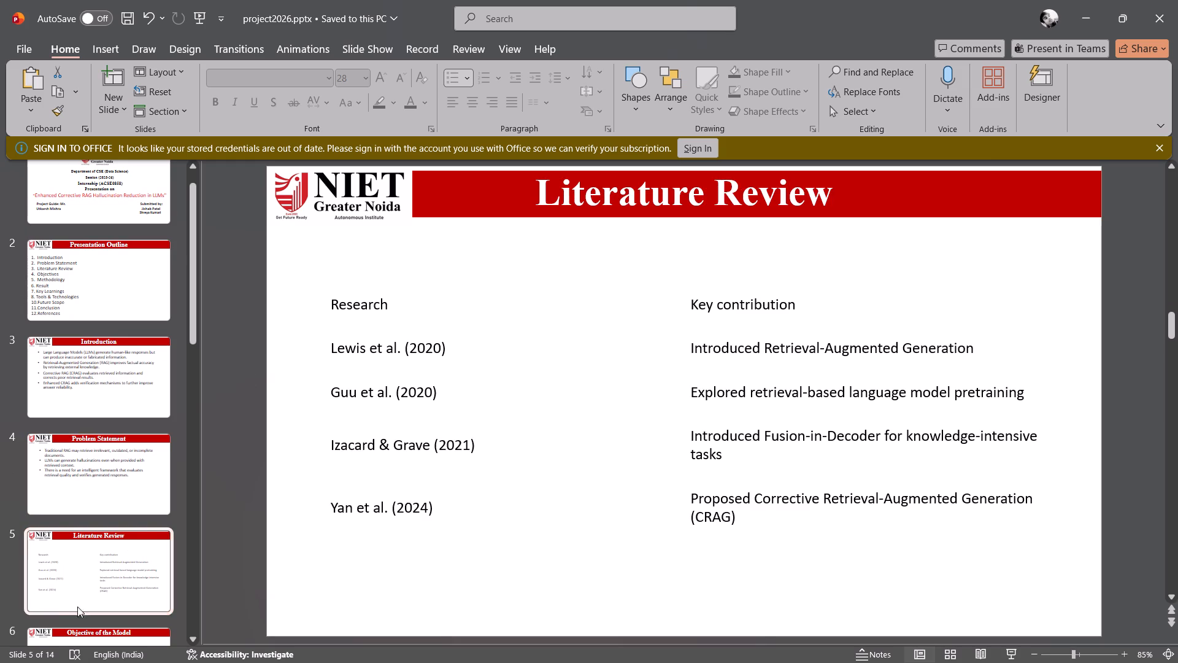
On the Methodology slide, delete "and BM25." from the end of the Hybrid Retrieval bullet so it ends with "vector search".
scroll(98, 604, "down", 2)
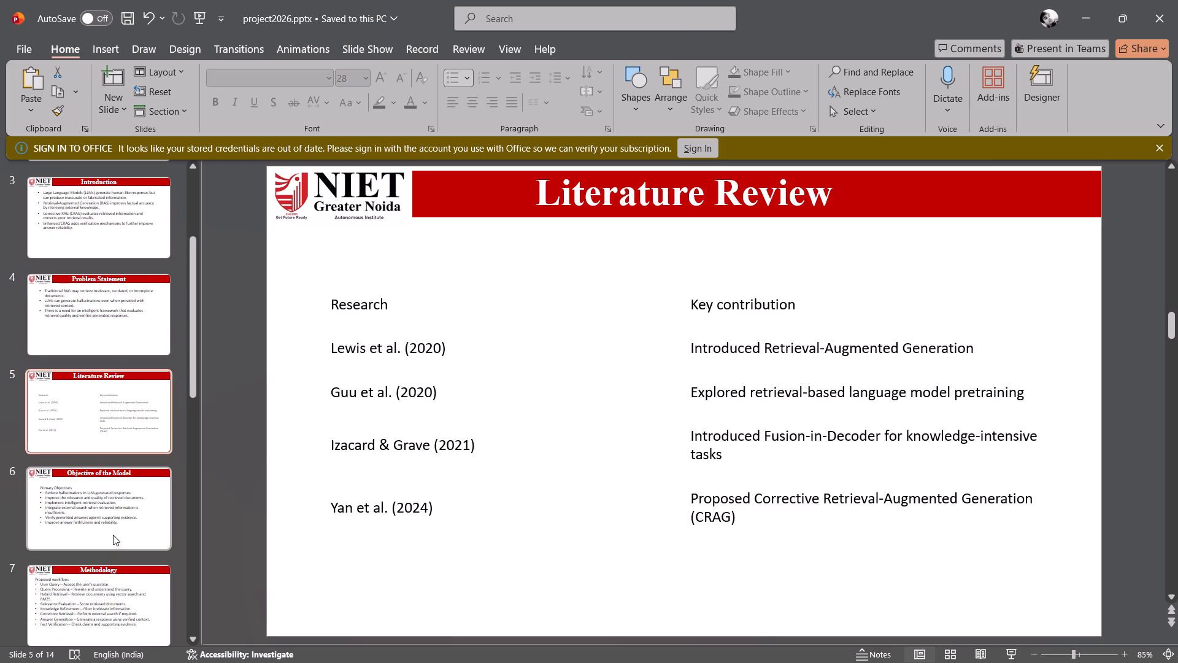
left_click(113, 535)
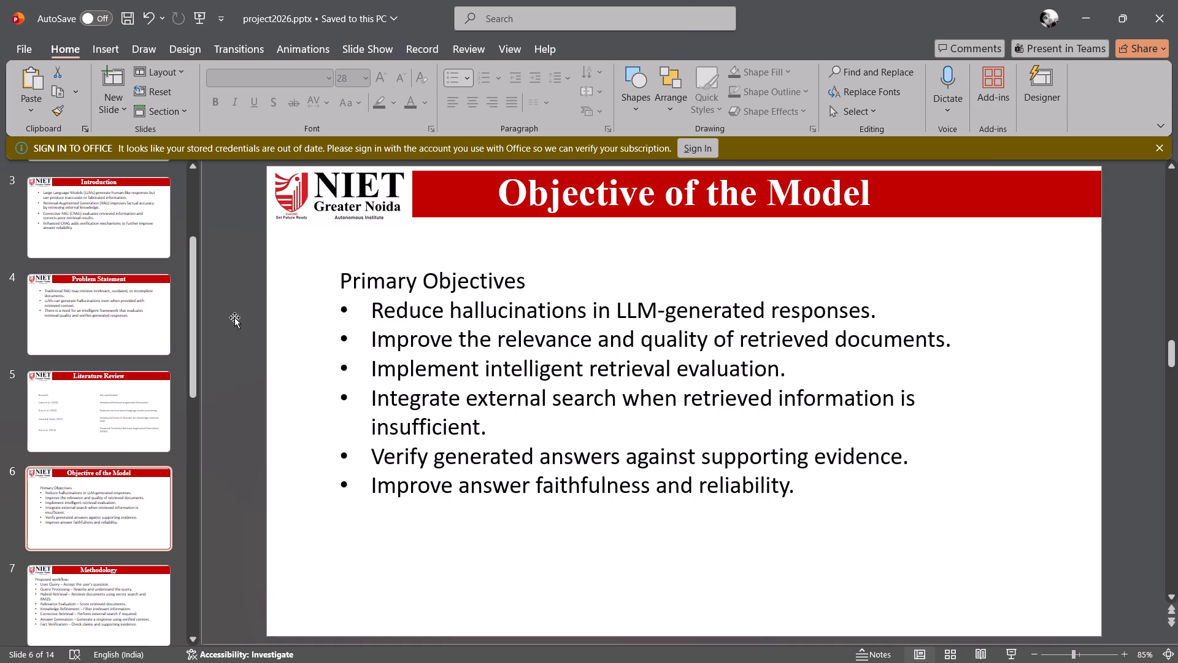
left_click(110, 584)
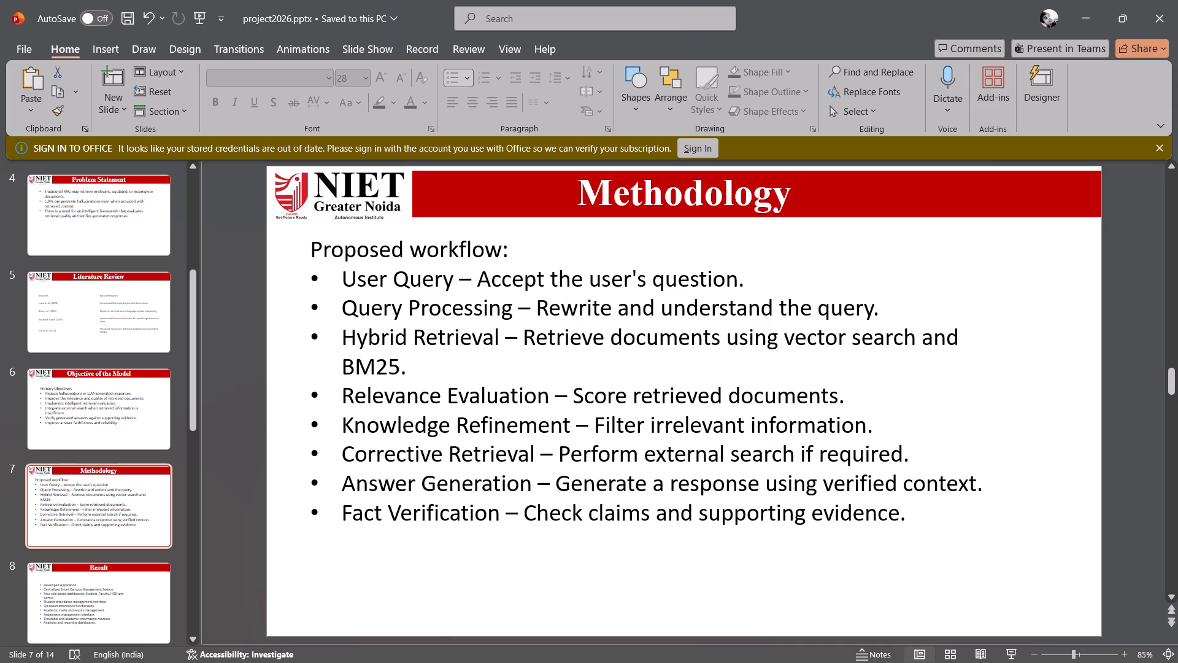
left_click(418, 363)
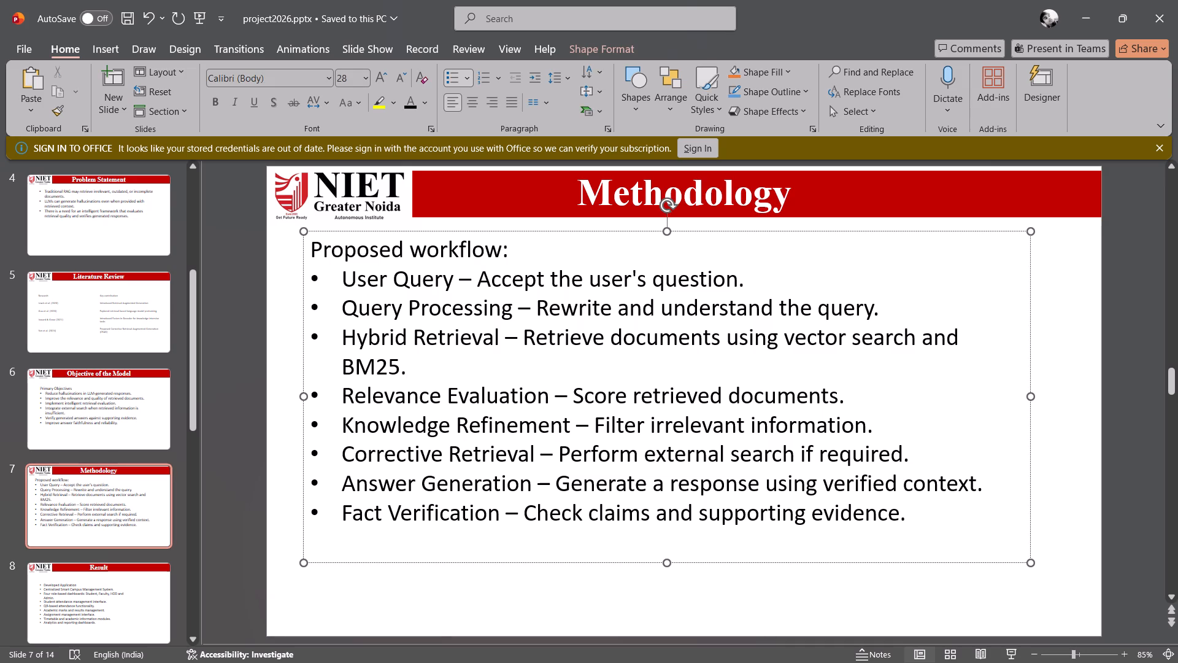
key("BackSpace")
key("BackSpace")
key("BackSpace")
key("BackSpace")
key("BackSpace")
key("BackSpace")
key("BackSpace")
key("BackSpace")
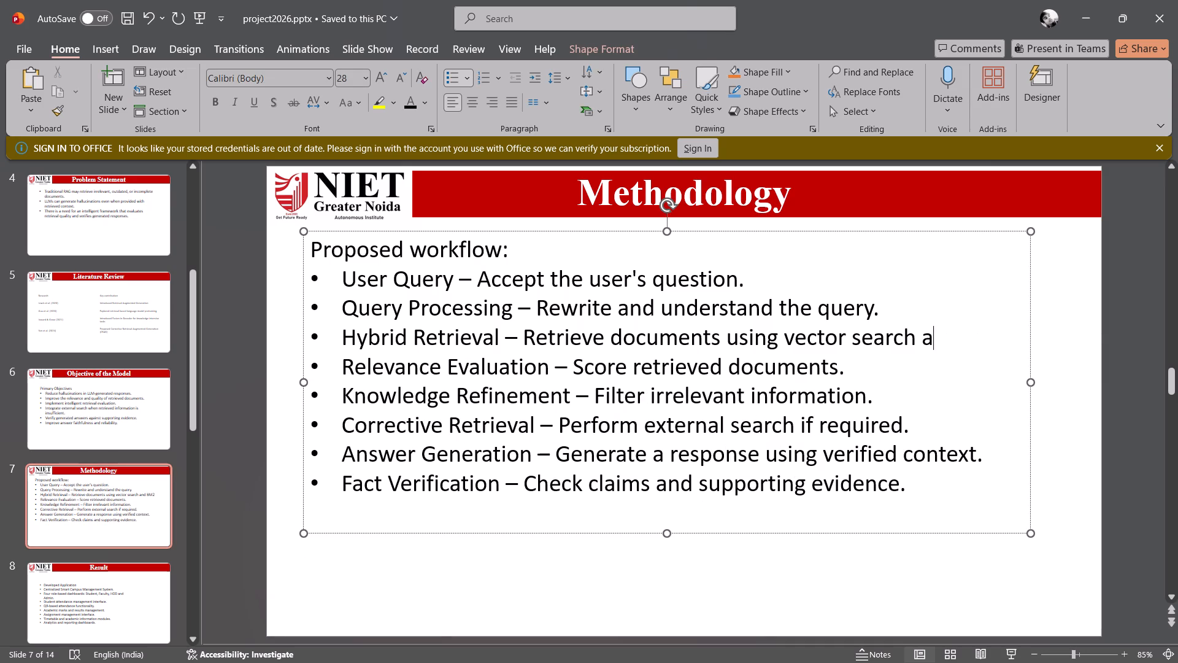
key("BackSpace")
left_click(425, 565)
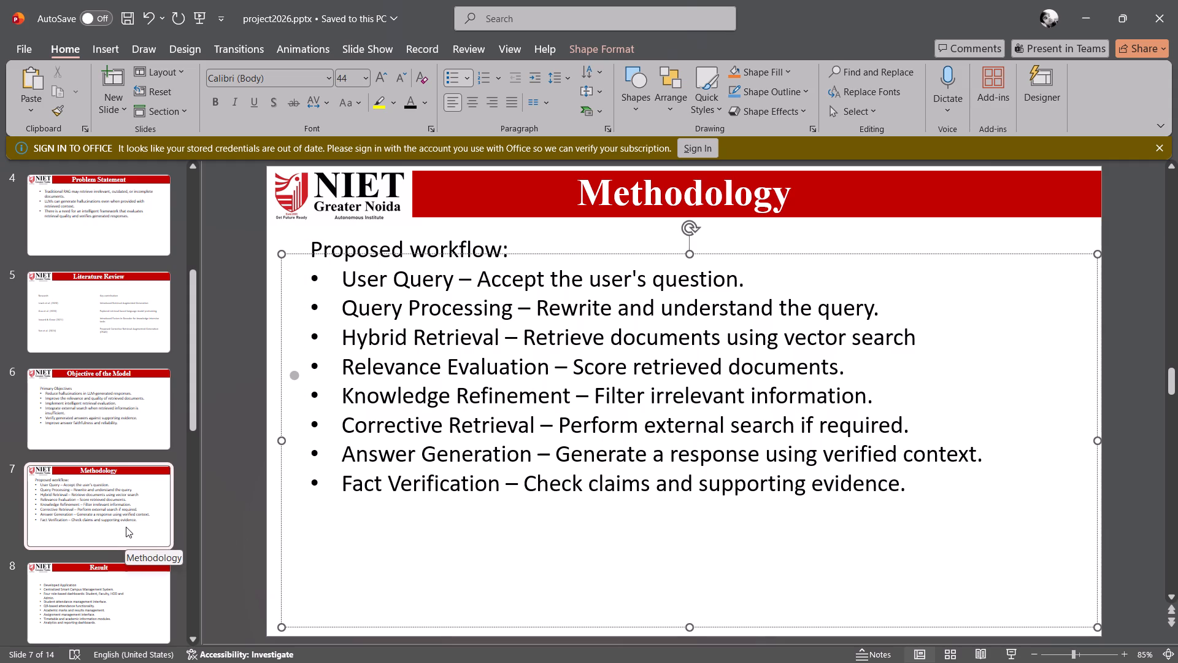
Open the Result slide and look through the remaining slides up to Thank you for Smart Campus content still needing replacement.
scroll(127, 522, "down", 1)
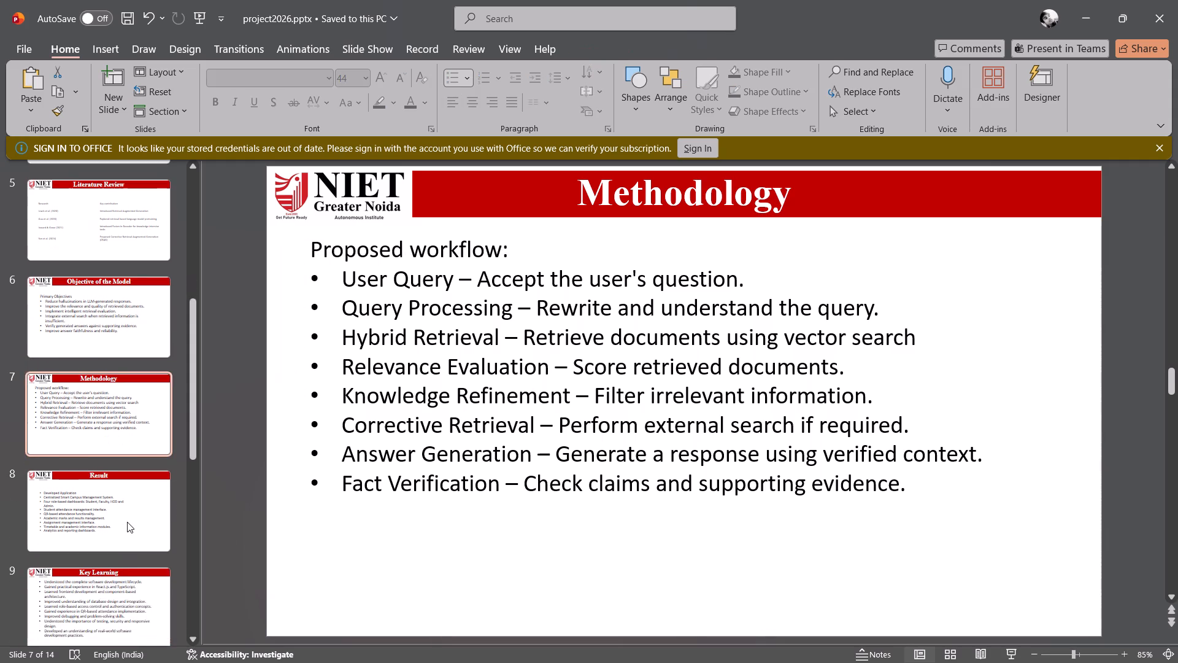
scroll(127, 522, "down", 1)
left_click(127, 522)
left_click(122, 490)
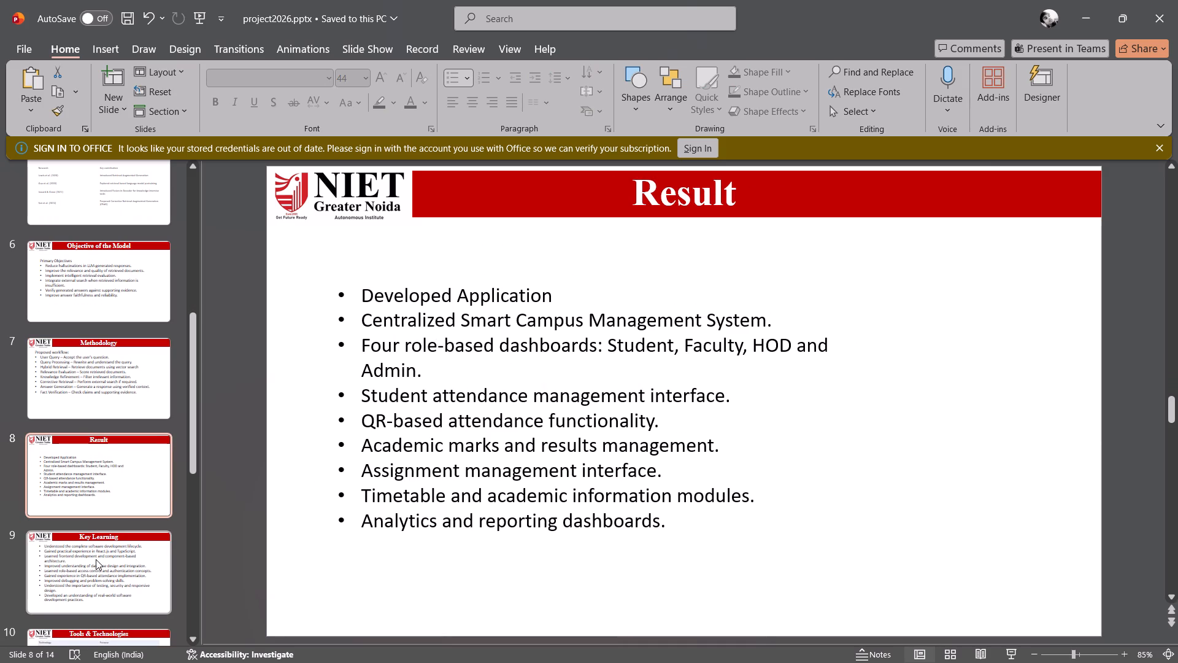
scroll(96, 559, "down", 4)
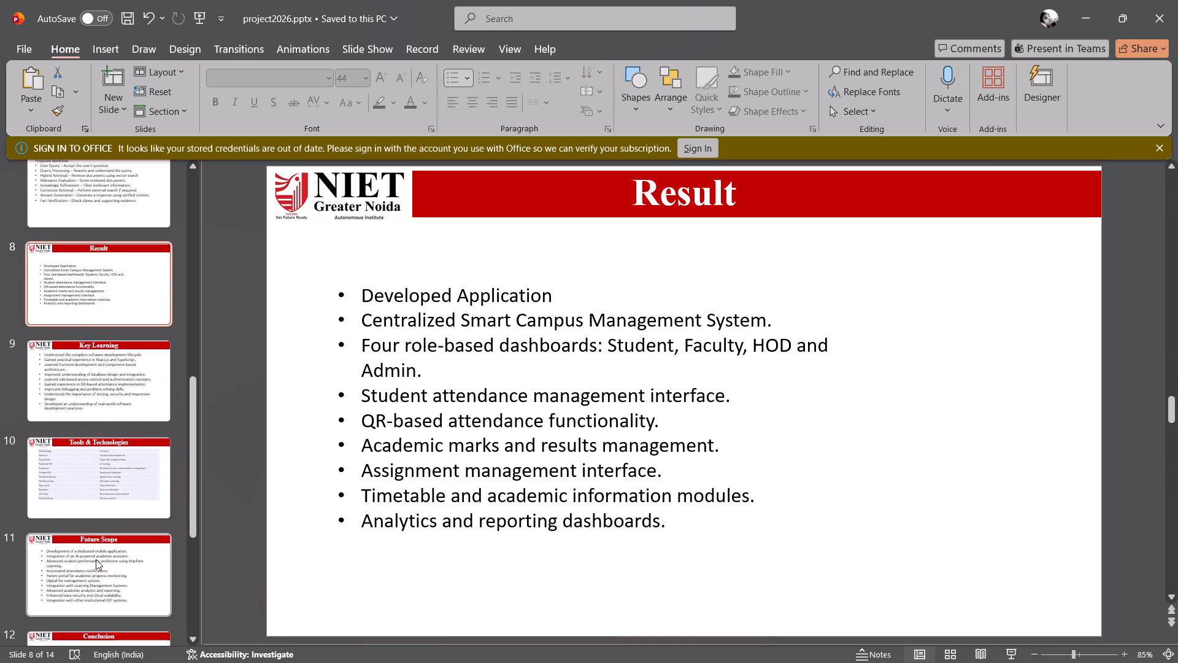
scroll(92, 556, "down", 2)
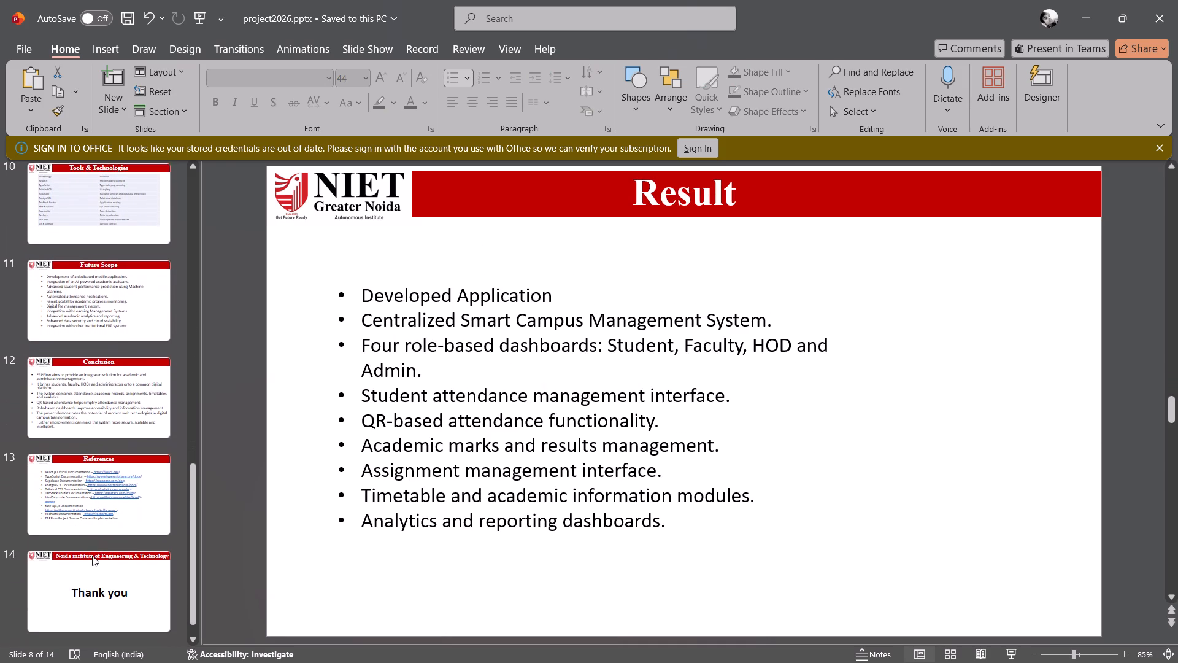
scroll(92, 556, "down", 2)
scroll(124, 378, "up", 3)
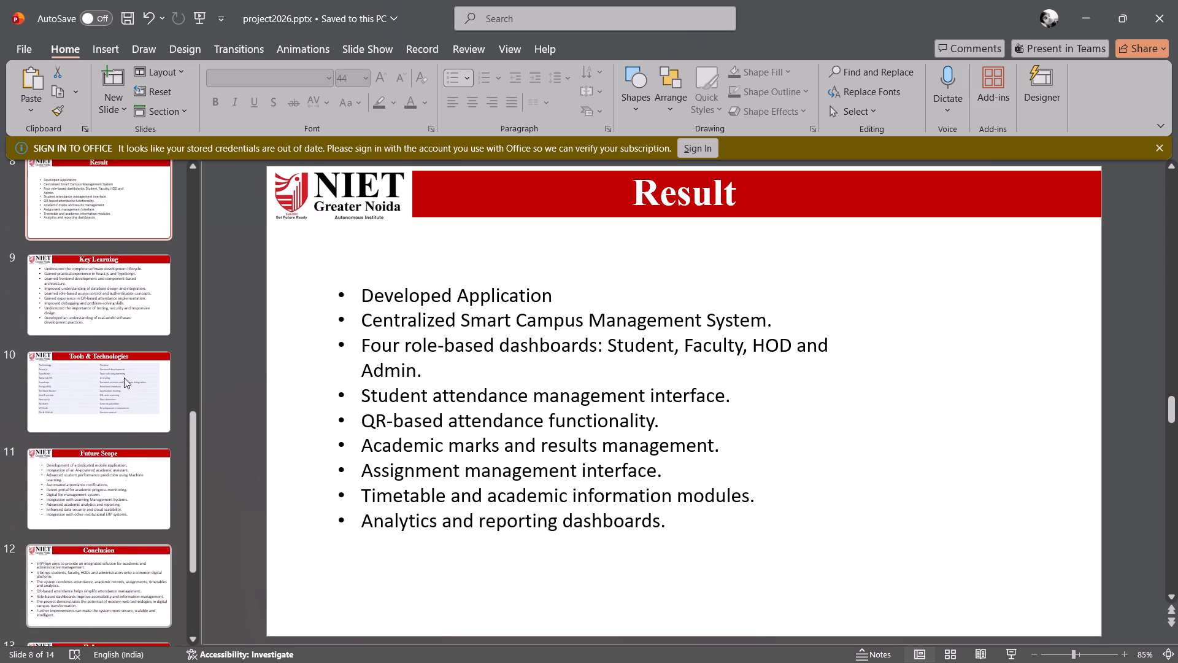
scroll(124, 378, "up", 3)
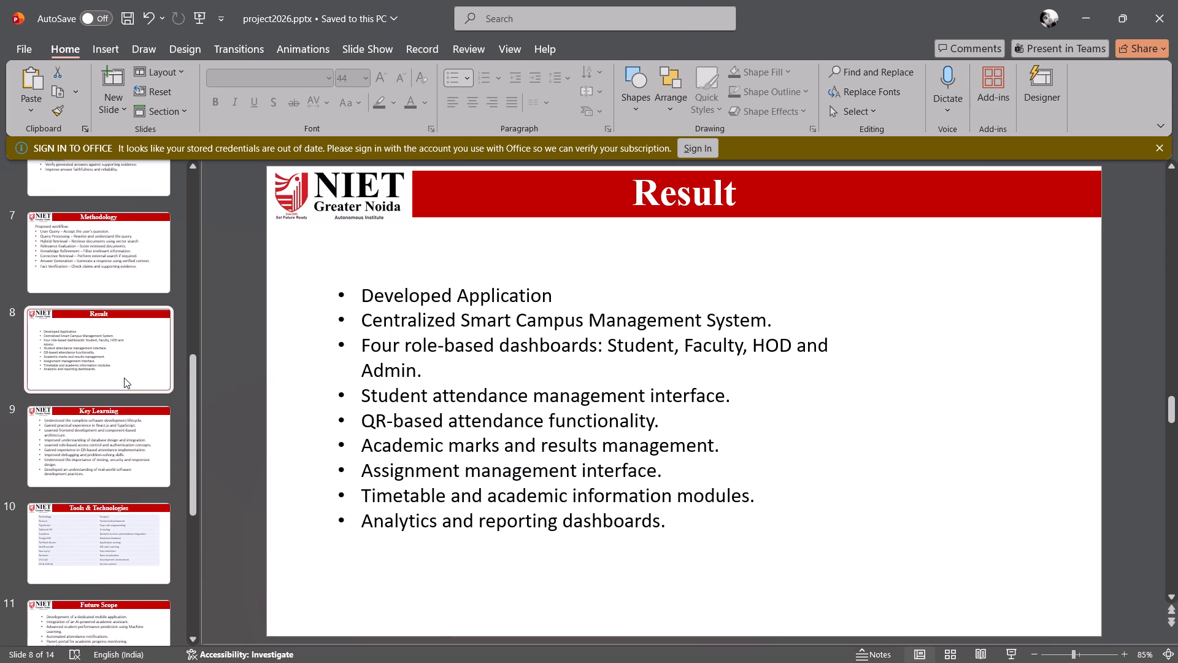
left_click(124, 378)
scroll(124, 378, "up", 1)
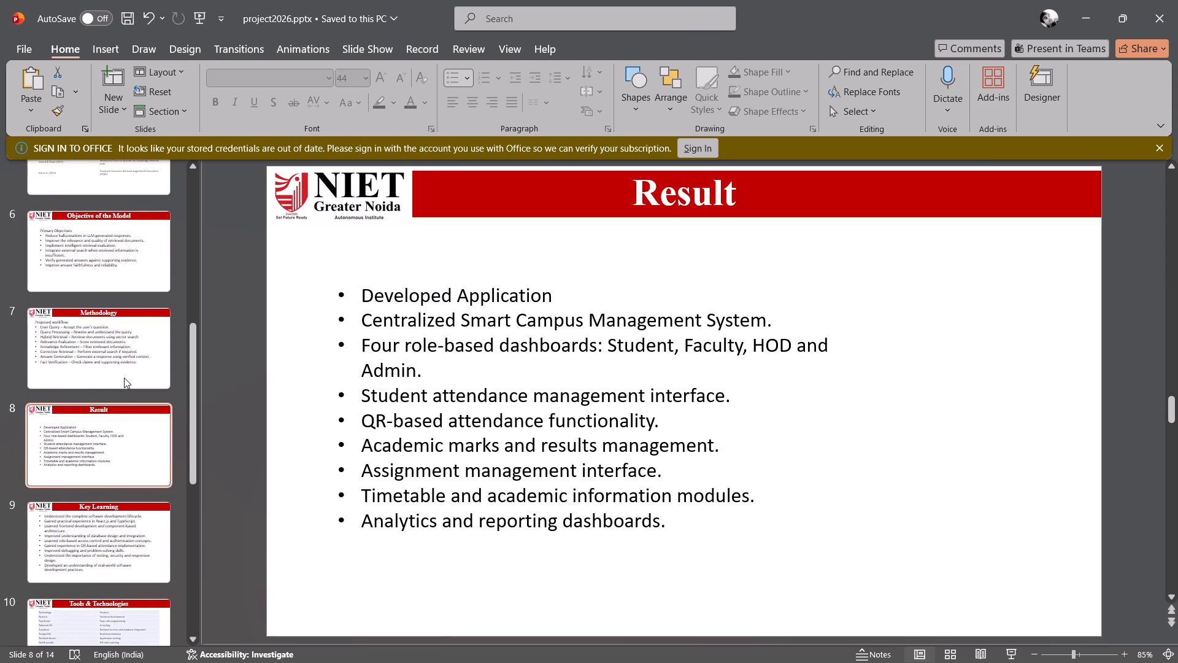
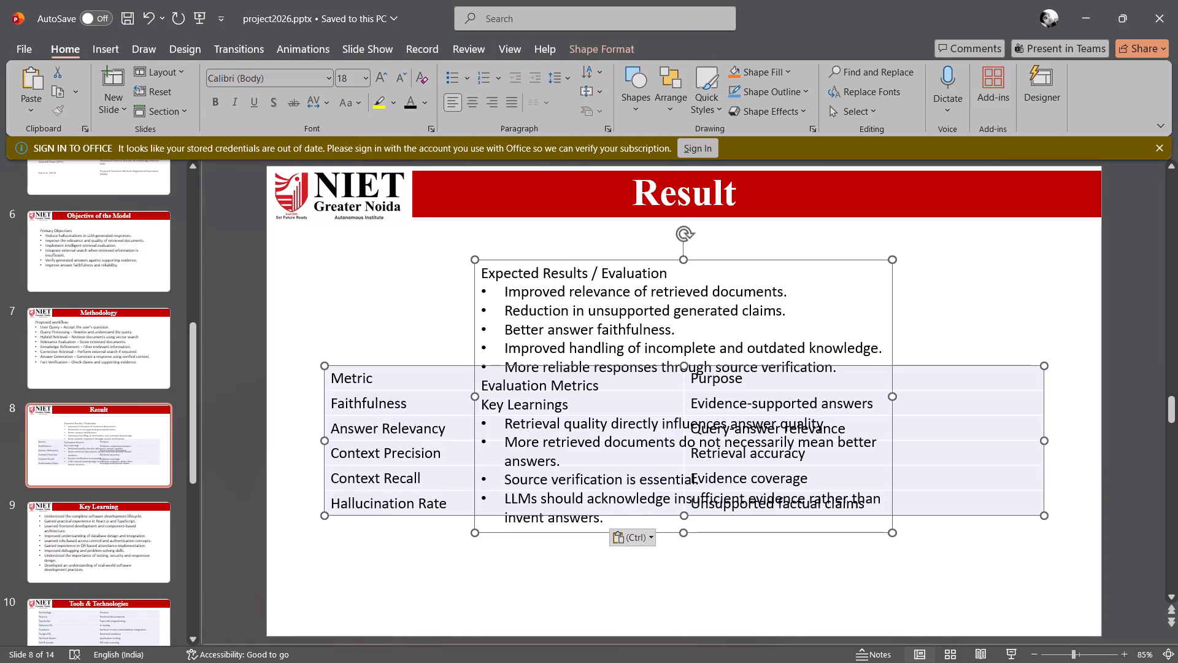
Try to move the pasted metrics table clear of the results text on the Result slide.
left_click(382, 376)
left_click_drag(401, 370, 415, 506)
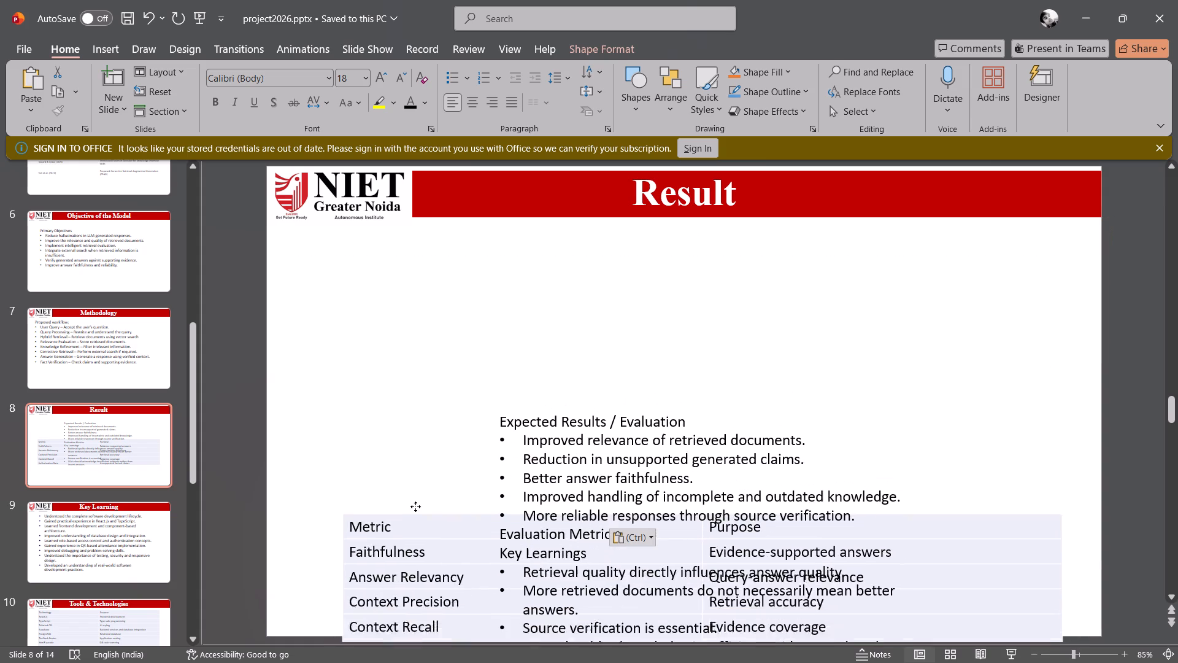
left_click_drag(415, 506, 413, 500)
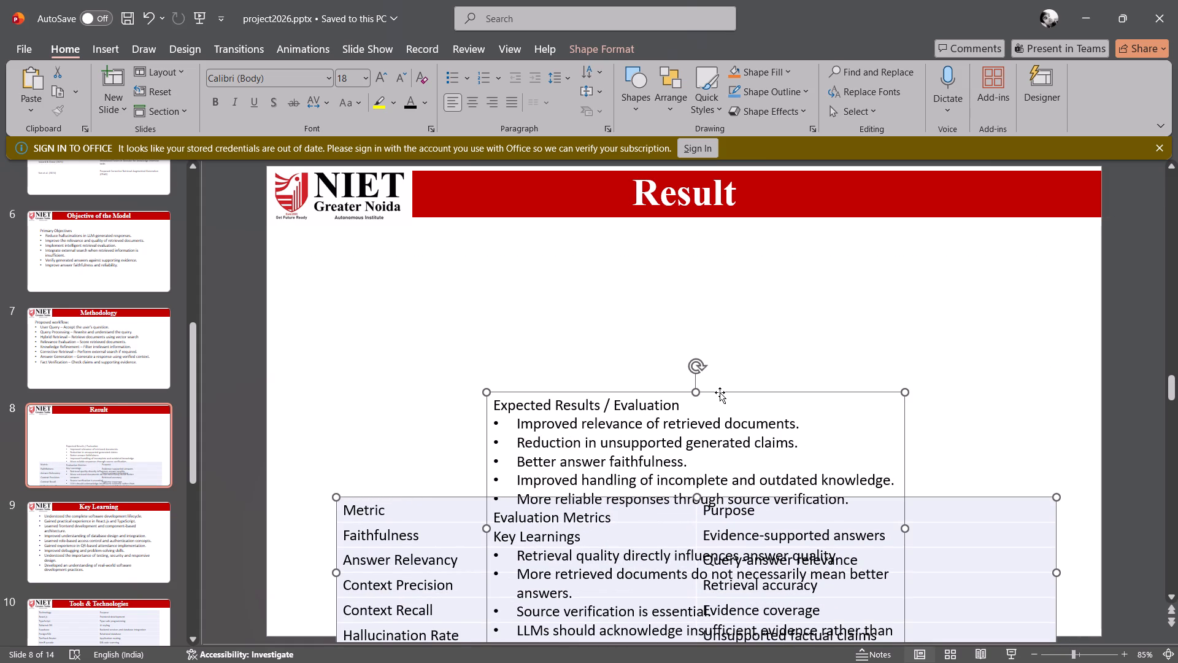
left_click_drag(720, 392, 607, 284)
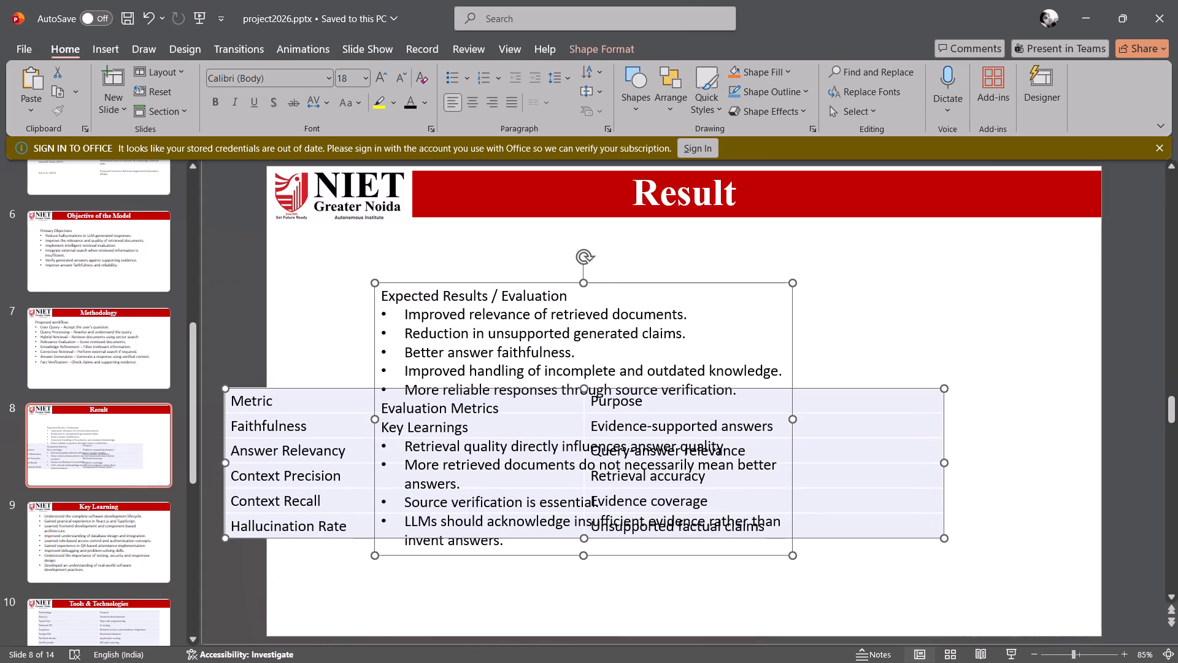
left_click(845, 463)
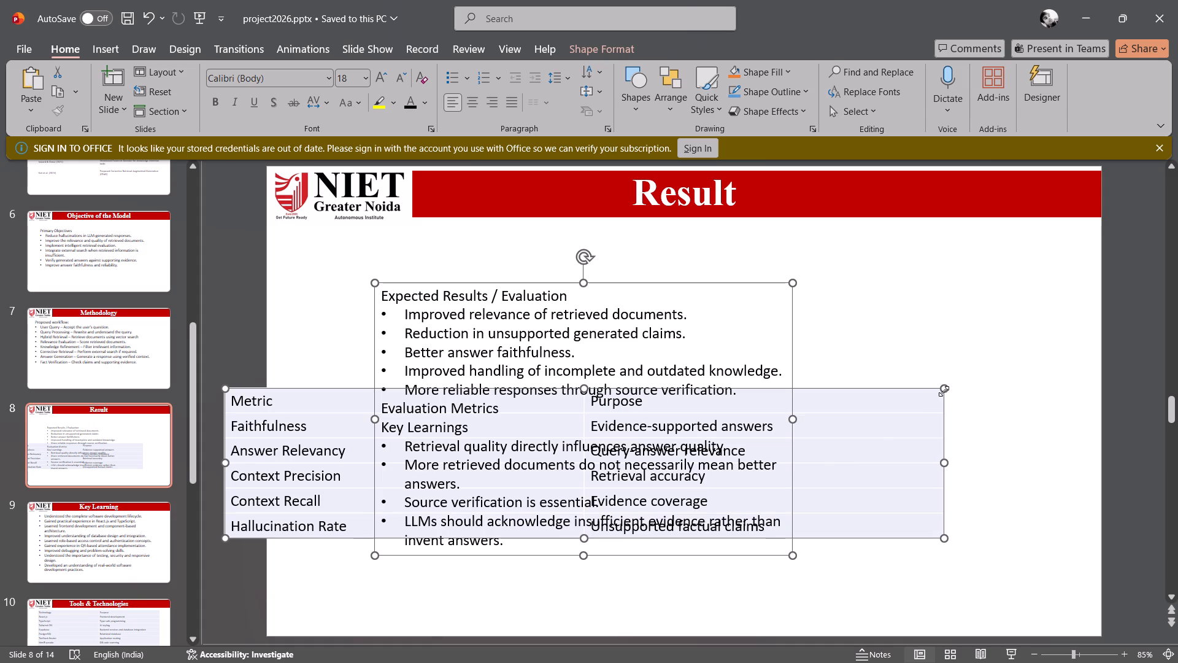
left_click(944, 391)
Undo the recent moves and the paste of the combined results text and table on the Result slide.
key("ctrl+z")
key("ctrl+z")
key("ctrl+z")
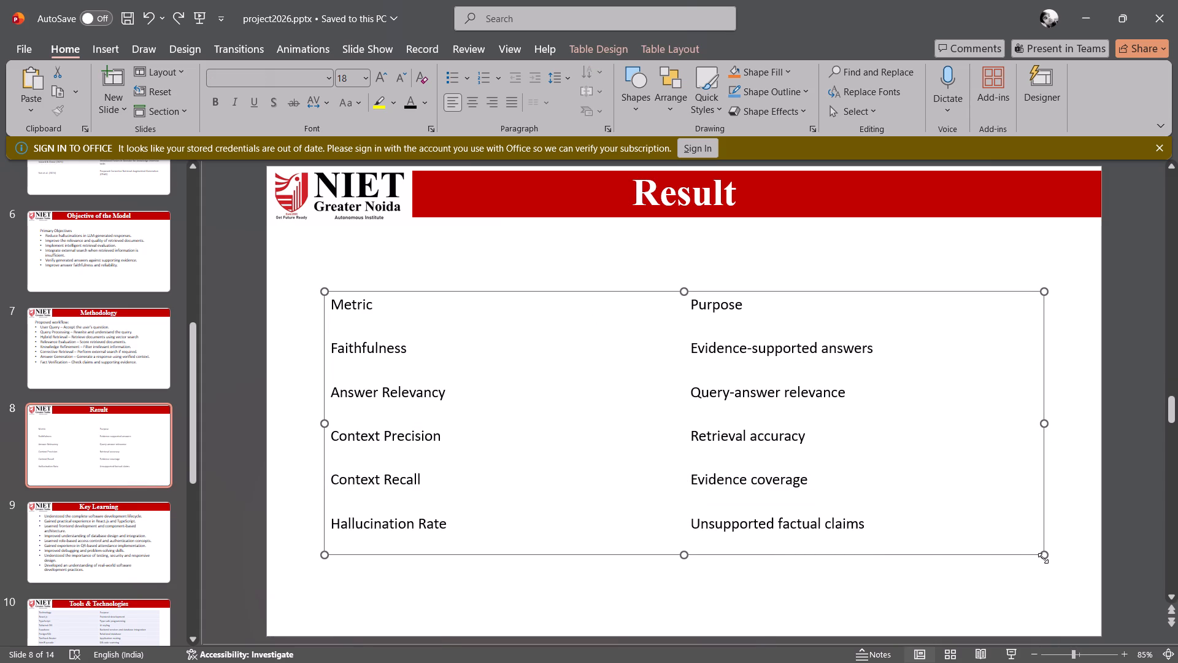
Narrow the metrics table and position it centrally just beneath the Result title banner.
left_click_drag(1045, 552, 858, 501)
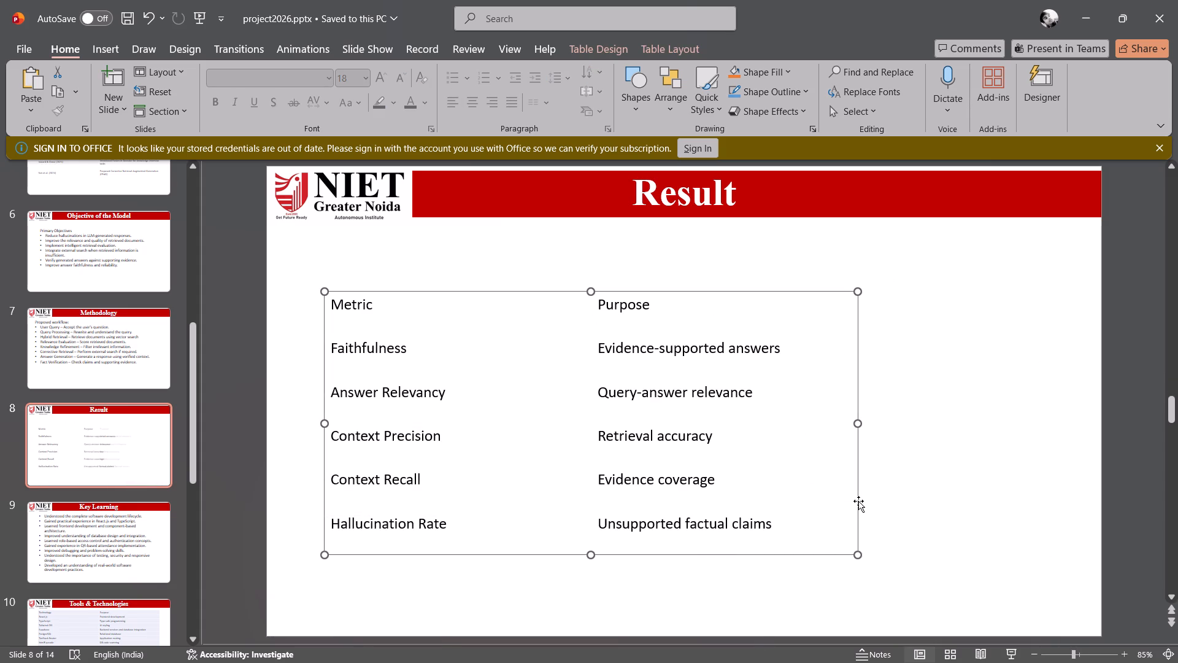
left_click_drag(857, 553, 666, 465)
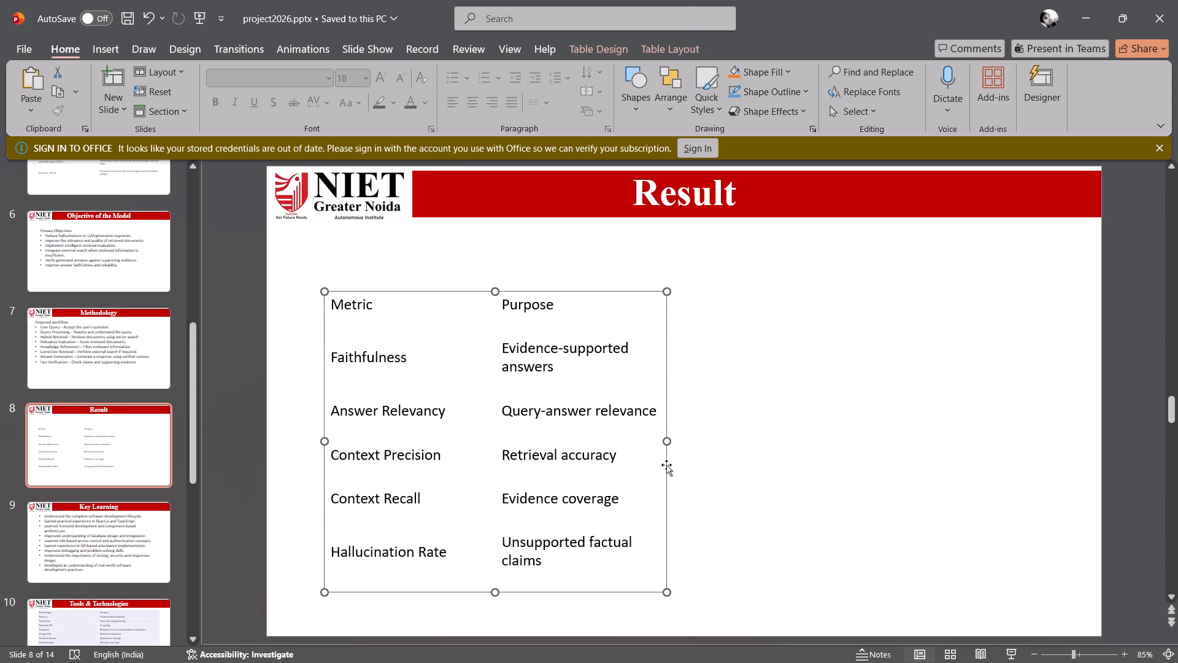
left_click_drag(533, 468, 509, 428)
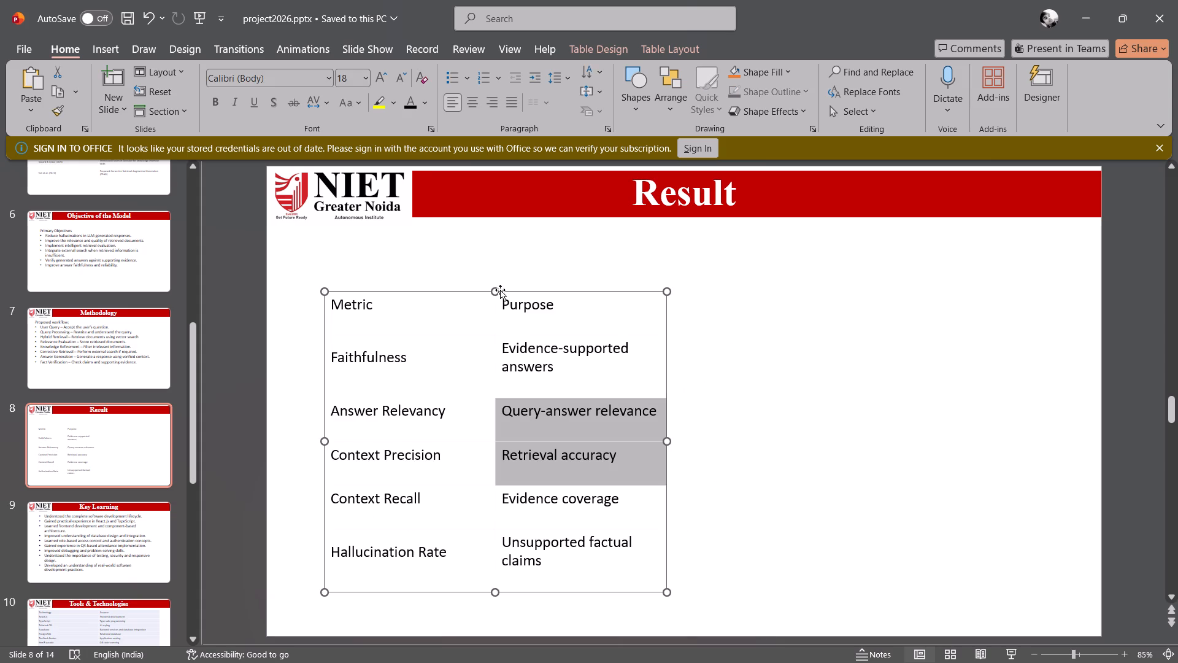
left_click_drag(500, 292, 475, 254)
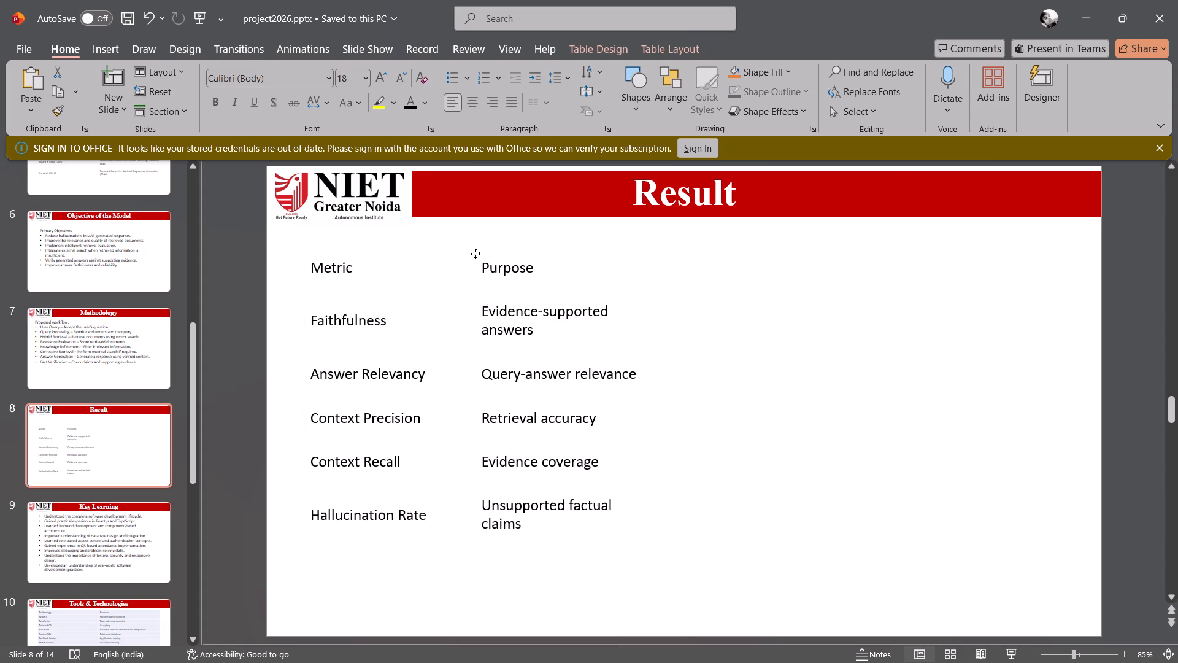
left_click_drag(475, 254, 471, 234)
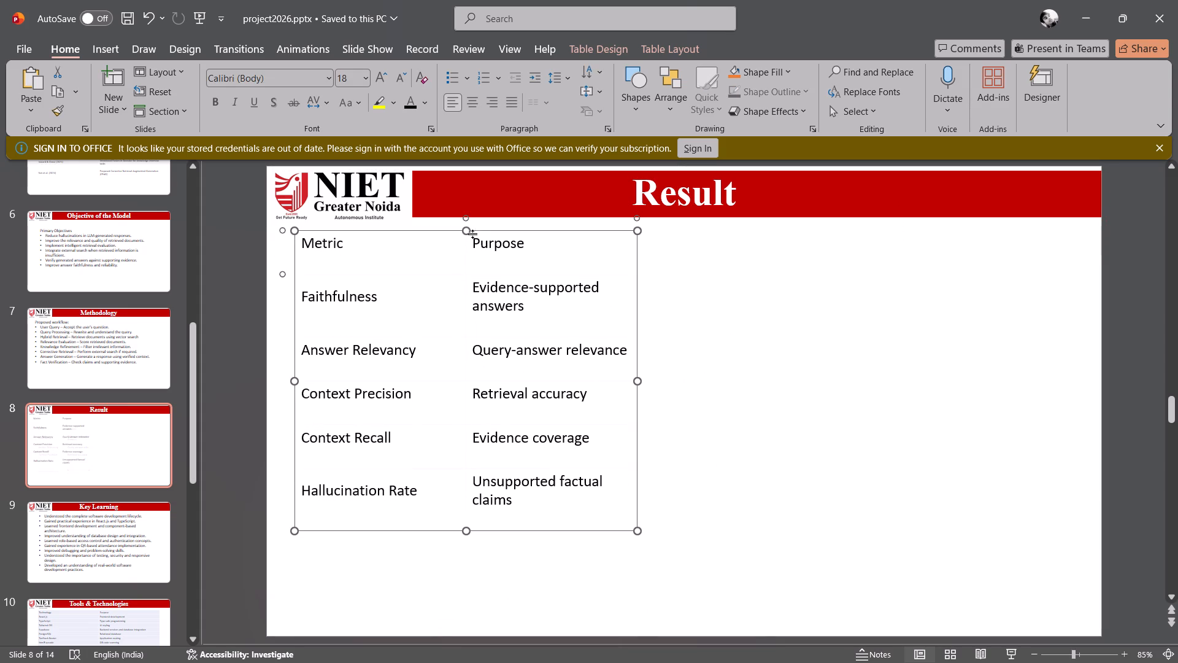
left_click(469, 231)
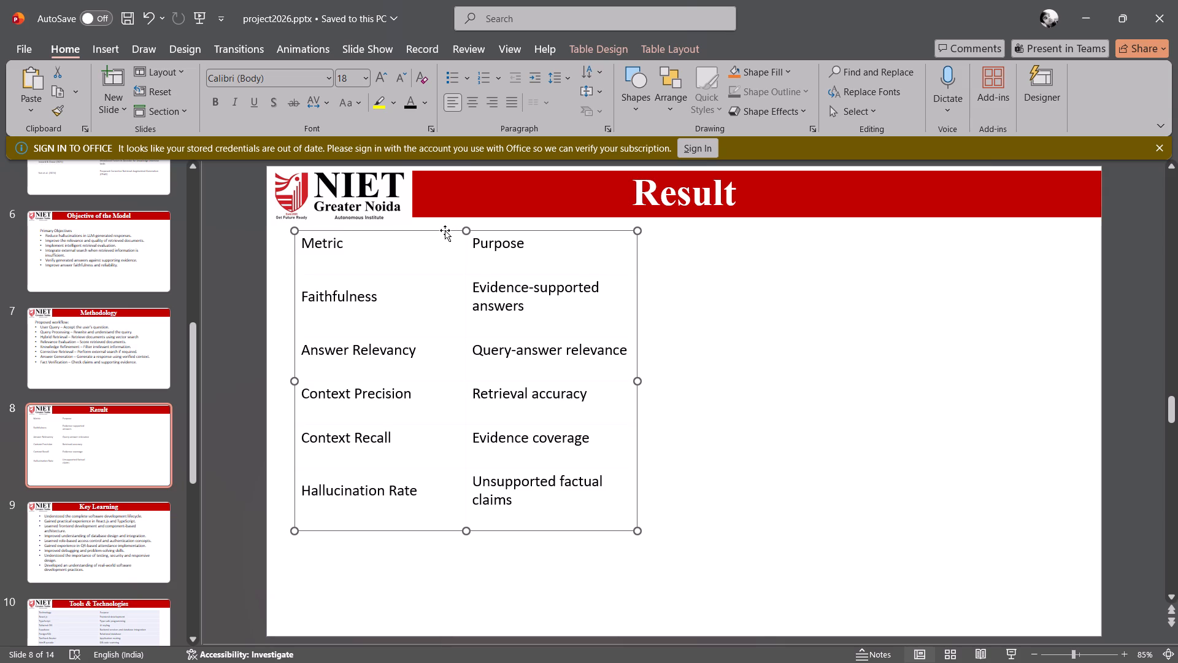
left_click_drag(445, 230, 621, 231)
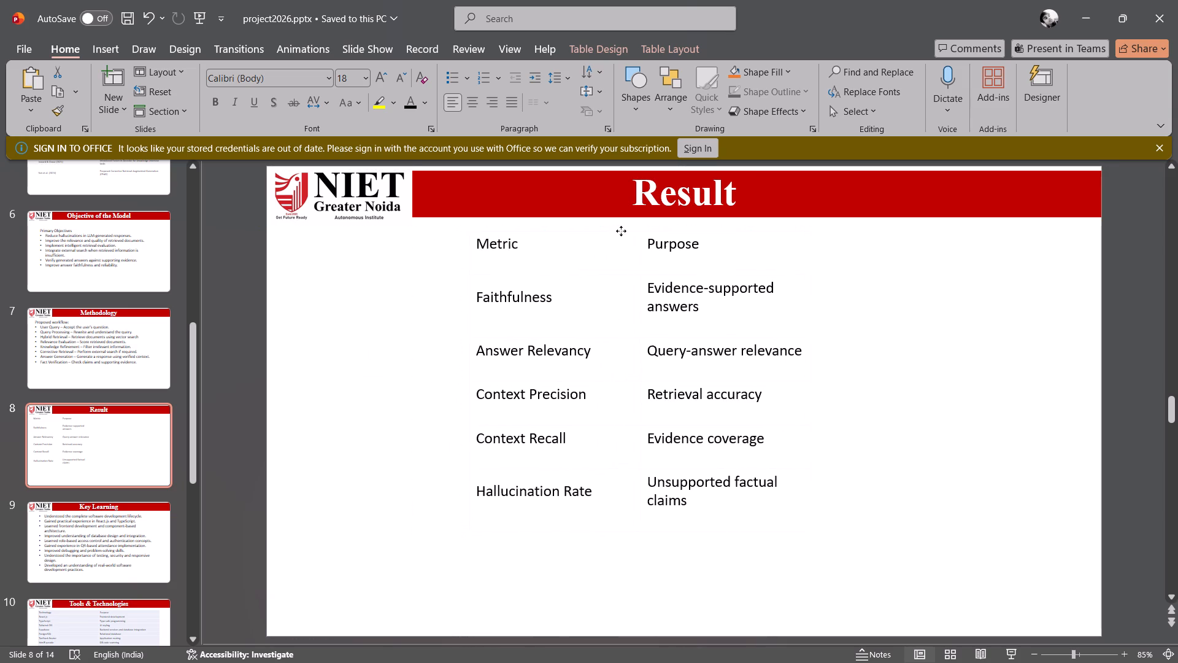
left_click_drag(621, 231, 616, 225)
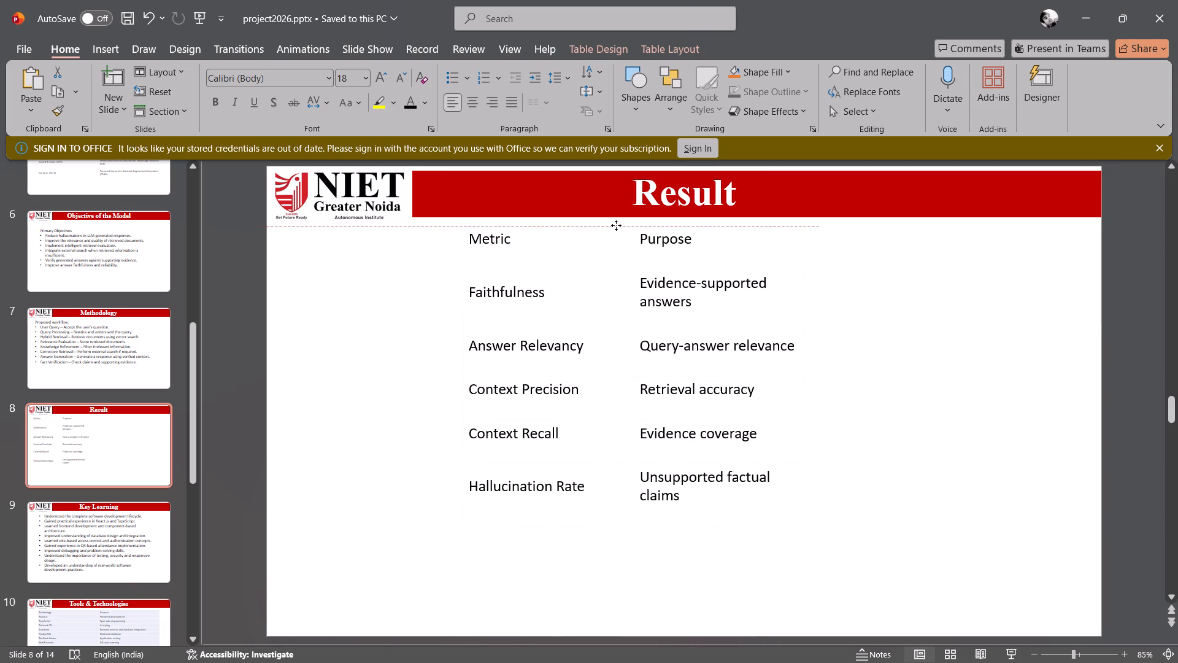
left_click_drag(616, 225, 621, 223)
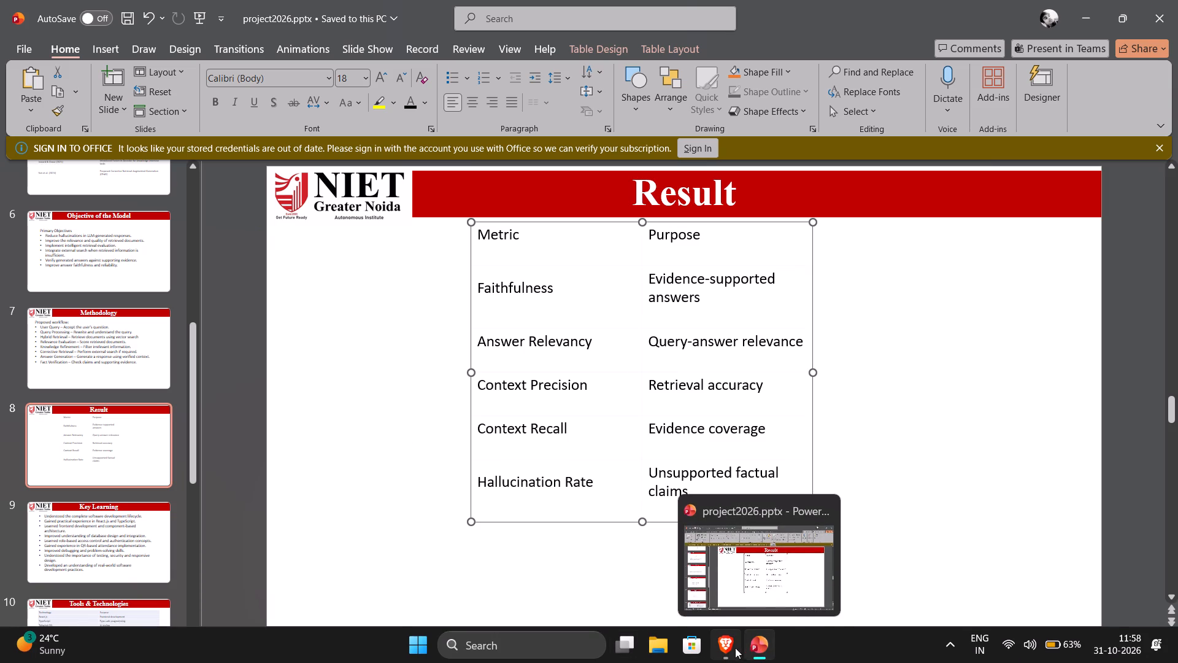
Check Slide 5's results content in the Enhanced Corrective RAG Overview chat and delete the metrics table from the Result slide.
left_click(748, 572)
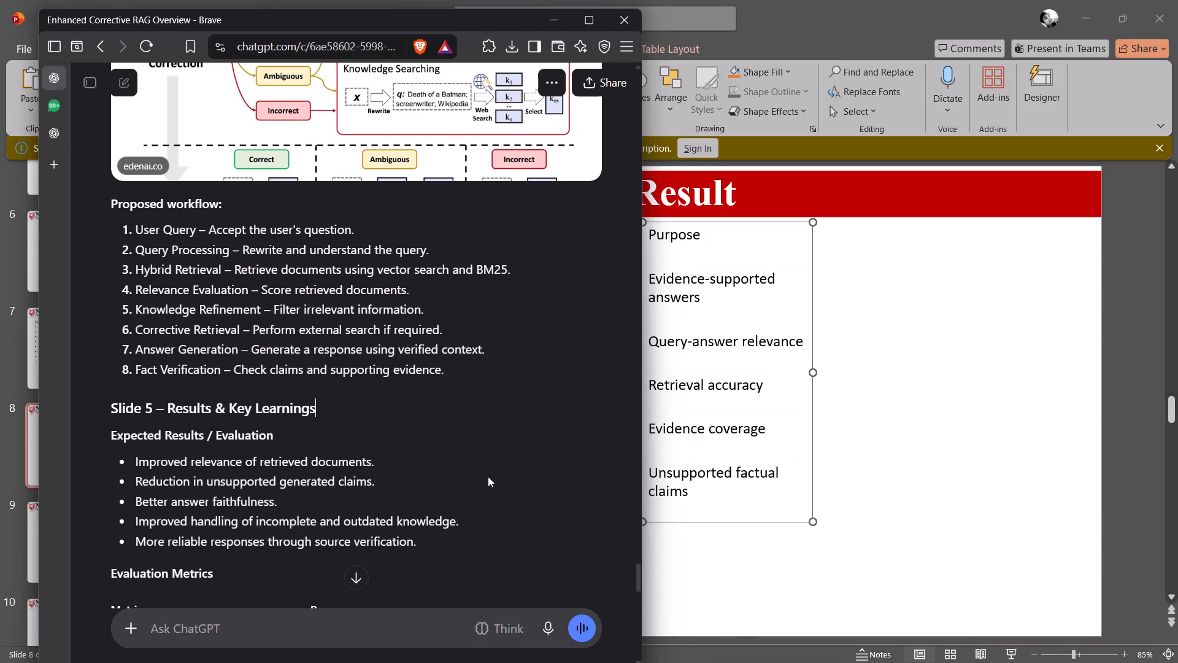
scroll(488, 476, "down", 3)
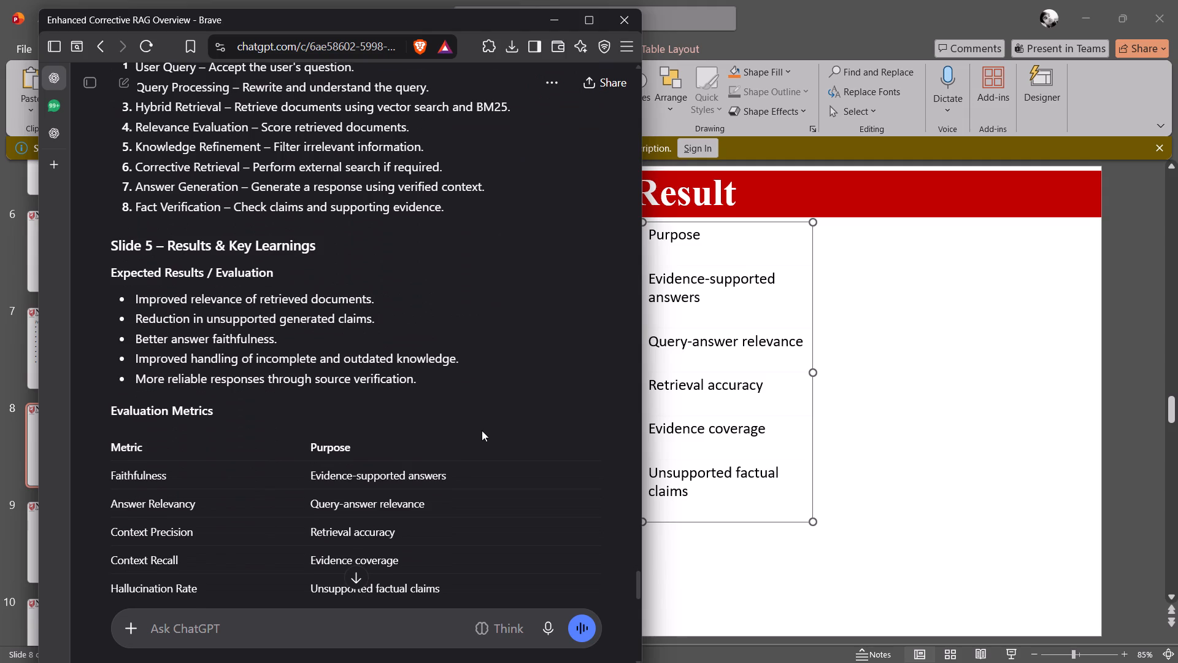
left_click(848, 358)
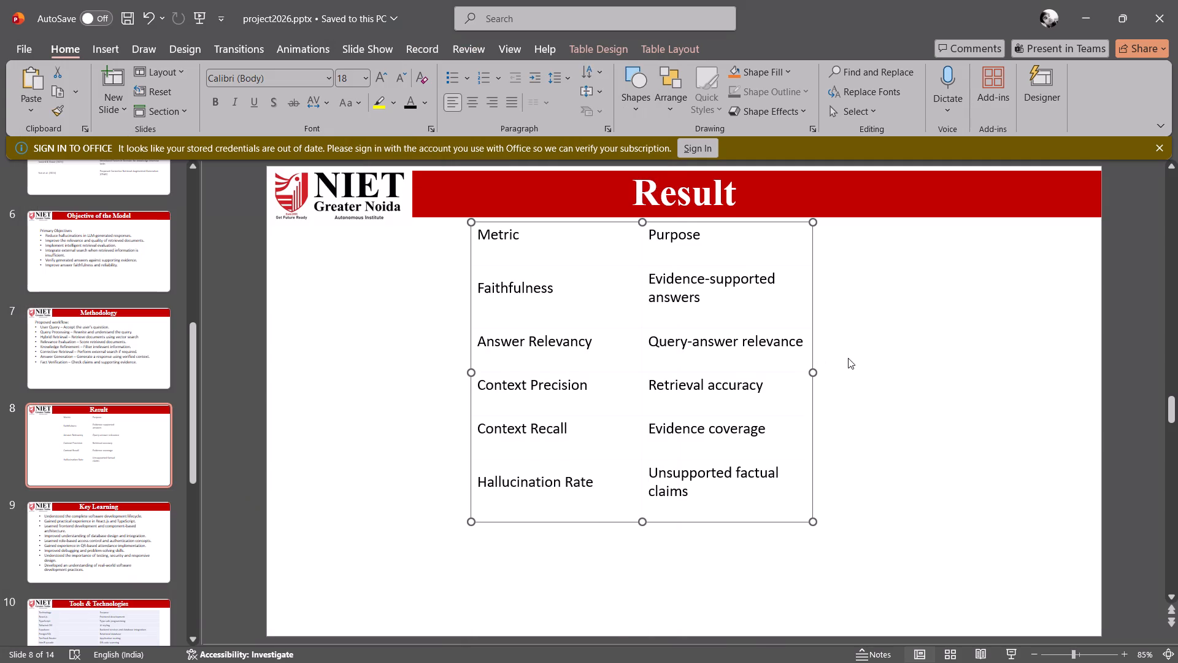
left_click(787, 222)
key("Delete")
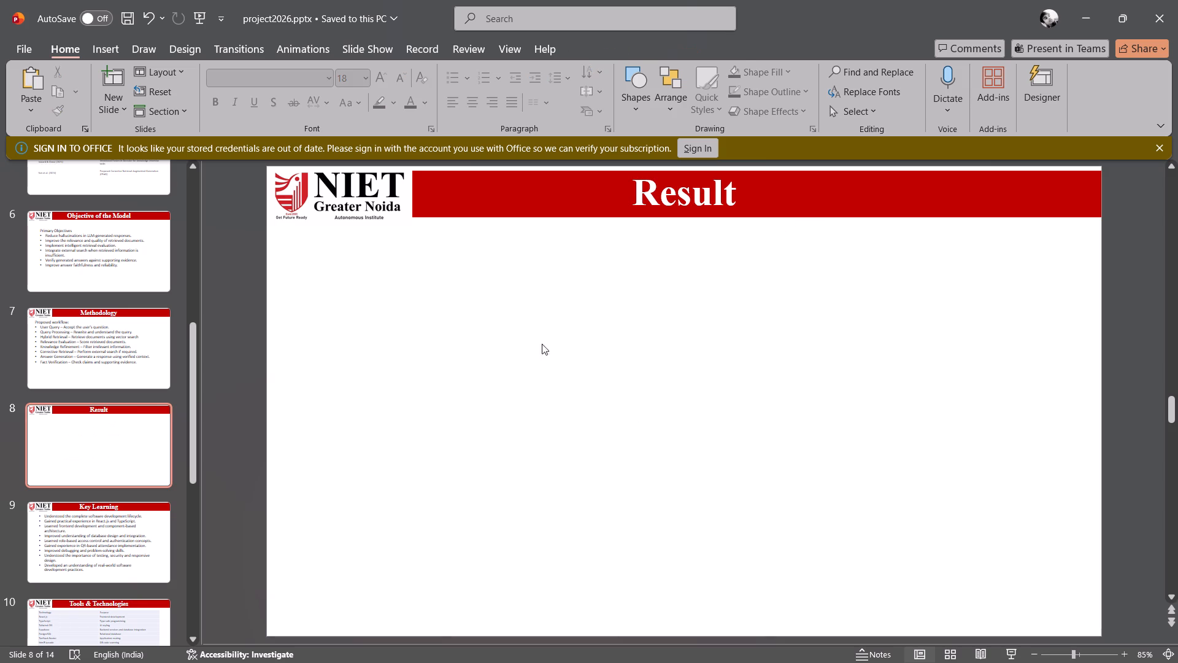
Copy the chat's Expected Results / Evaluation heading and its bullets, excluding Evaluation Metrics, into the Result slide's empty text box.
left_click(371, 256)
left_click(445, 282)
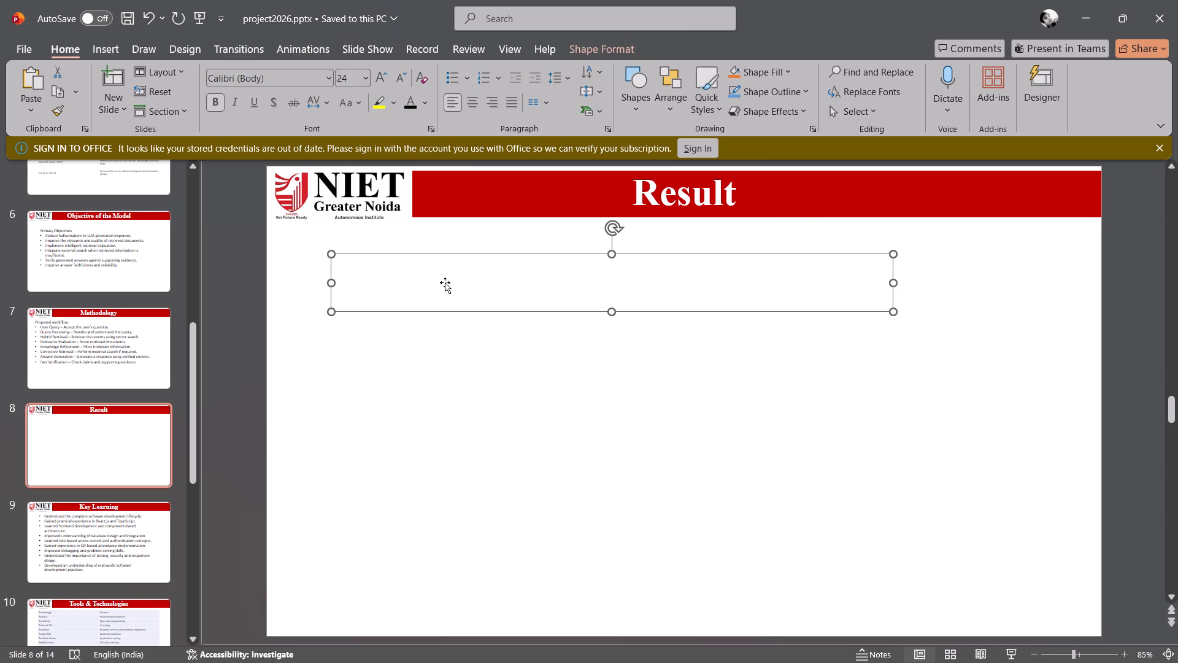
left_click(738, 651)
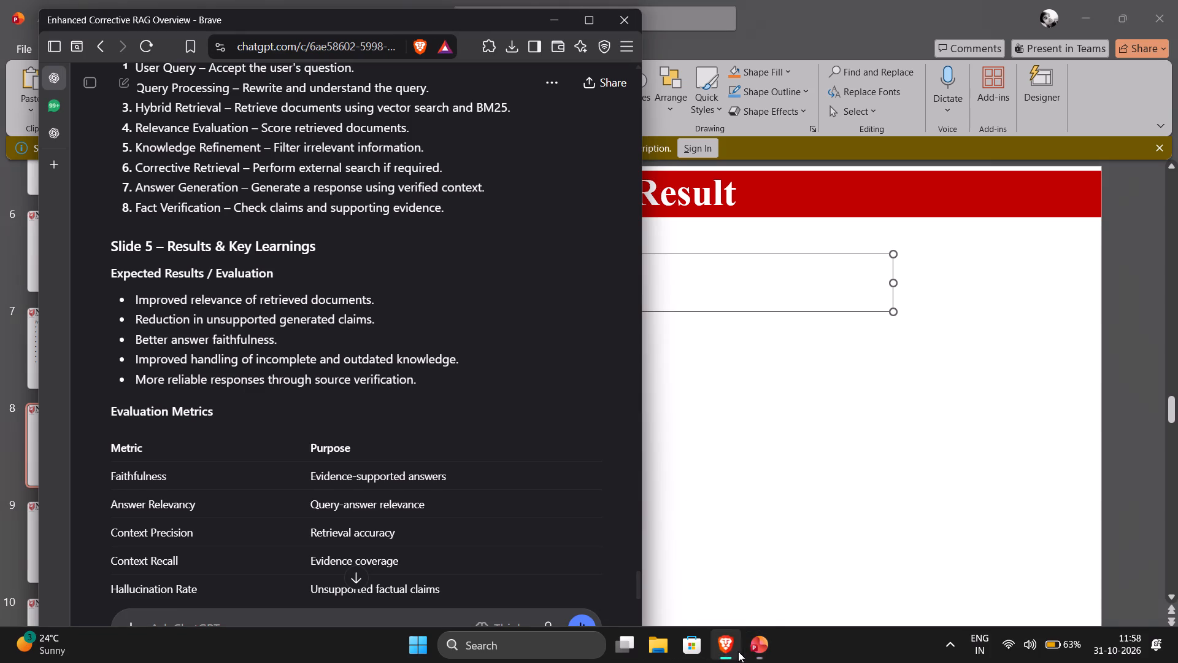
scroll(248, 343, "up", 1)
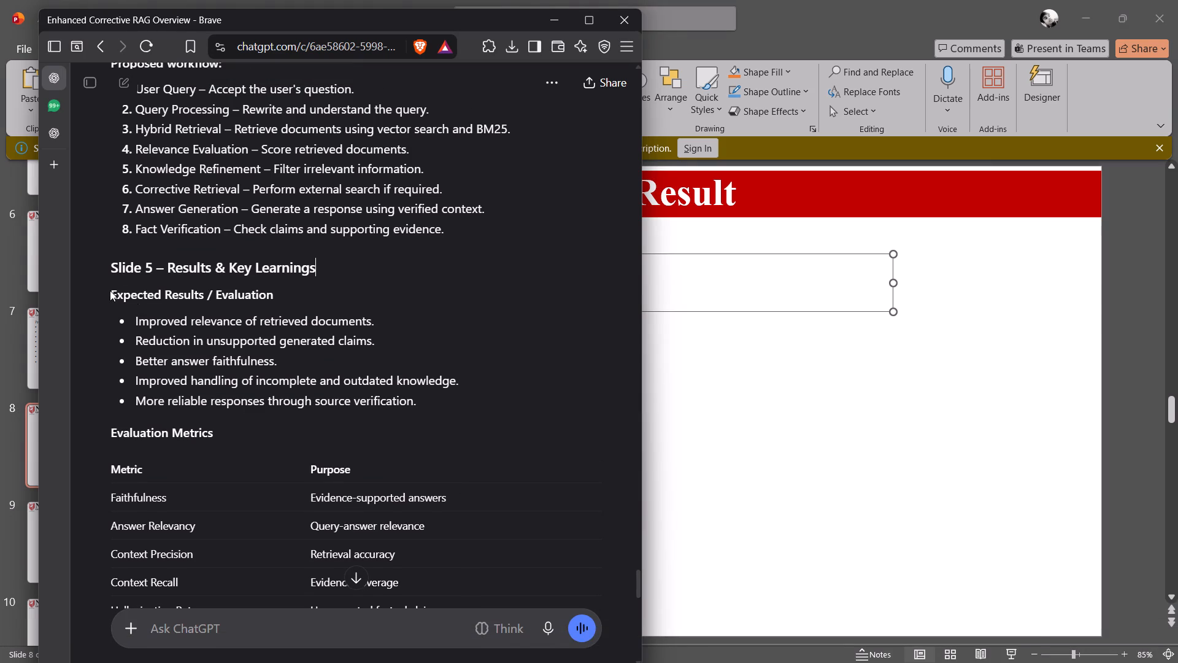
left_click_drag(112, 292, 404, 421)
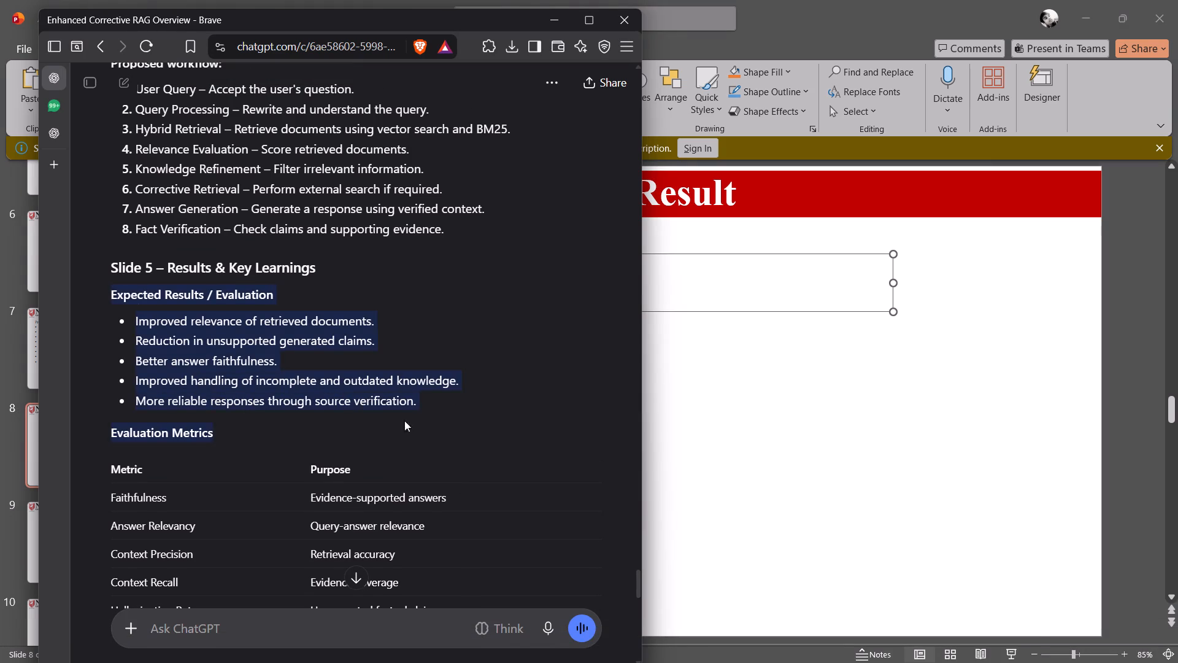
left_click_drag(404, 421, 433, 406)
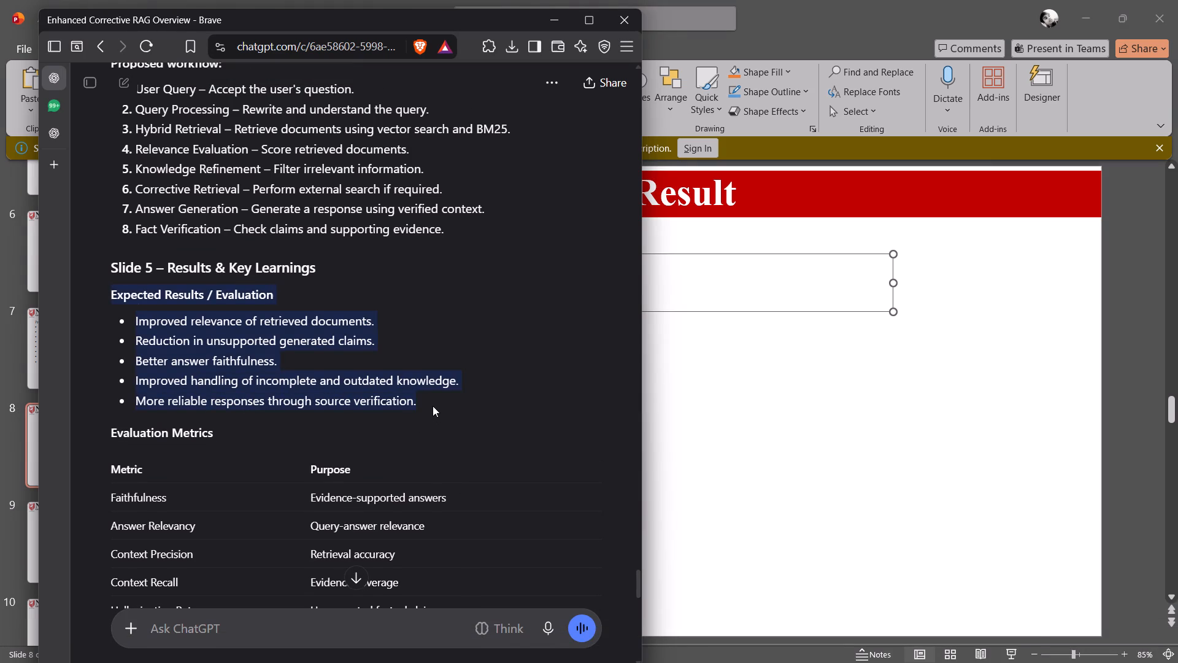
key("ctrl+c")
left_click(726, 301)
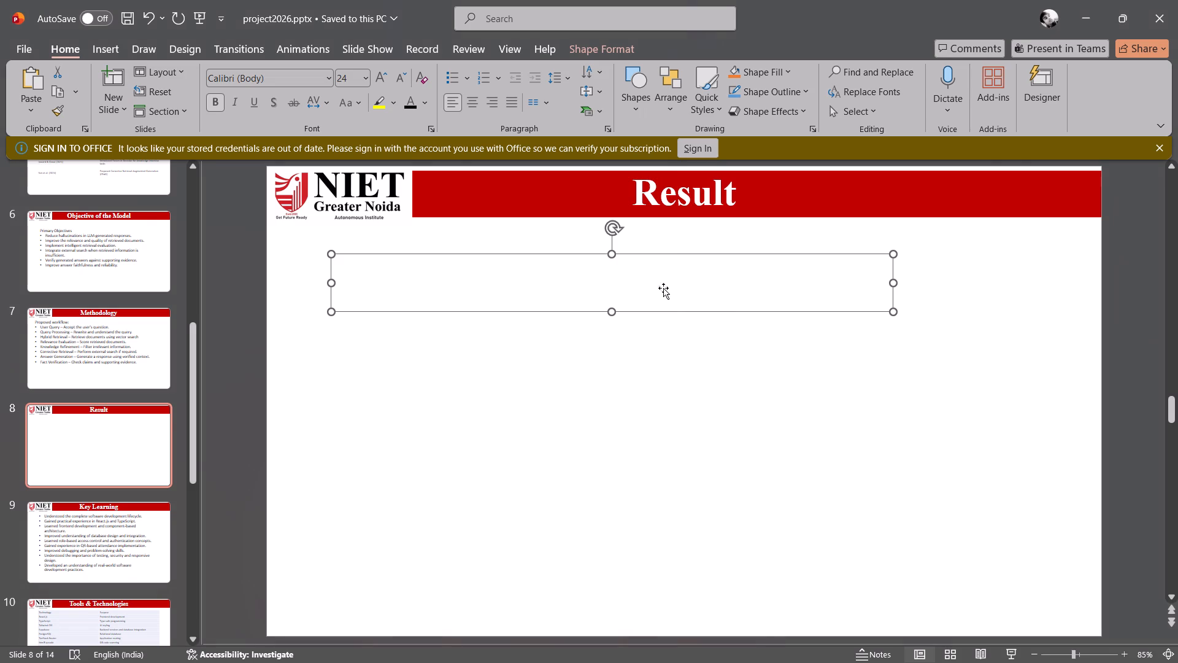
left_click(458, 282)
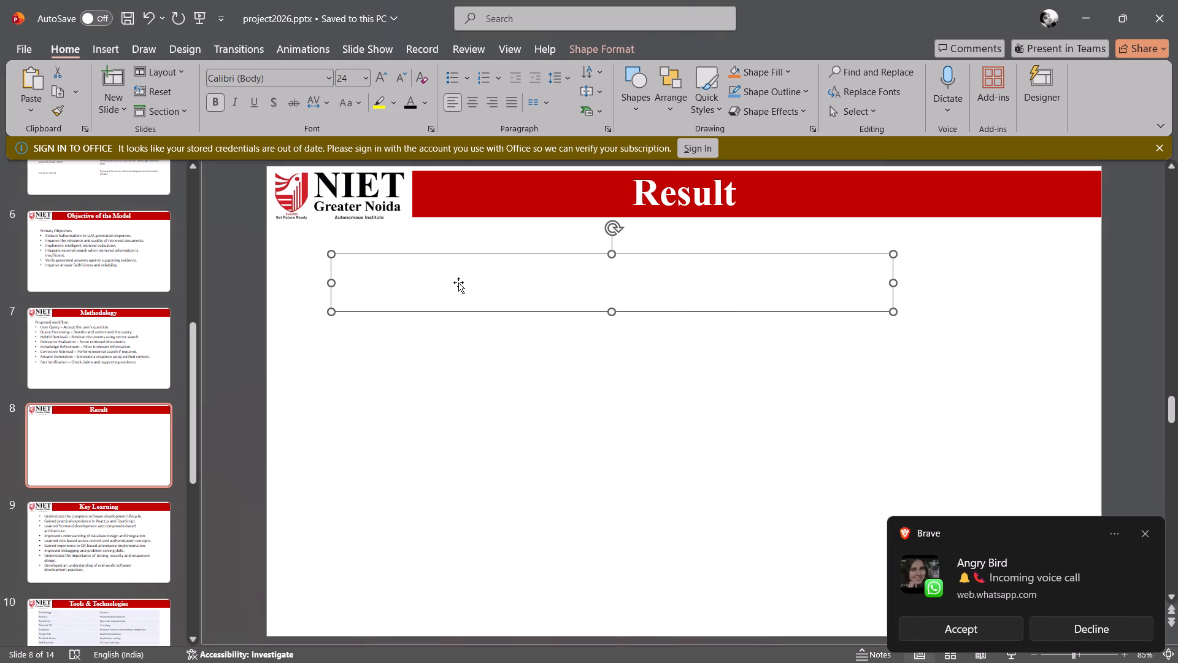
left_click(458, 282)
key("ctrl+v")
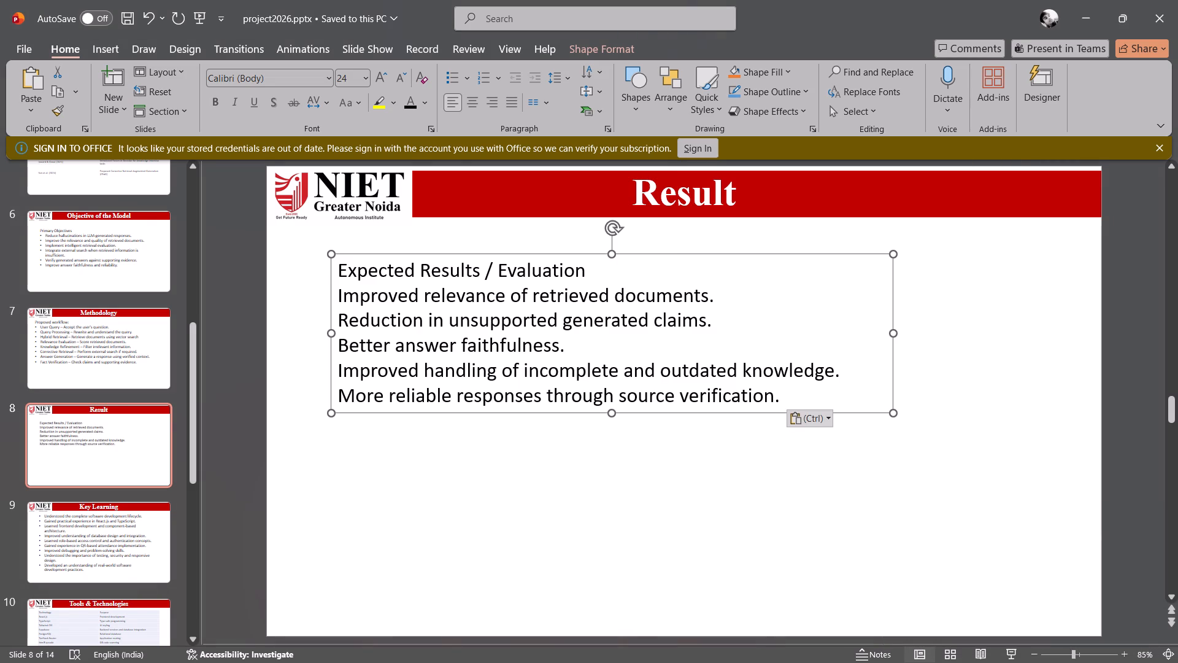
Delete the Expected Results / Evaluation heading line from the Result slide's text box.
left_click_drag(338, 271, 596, 275)
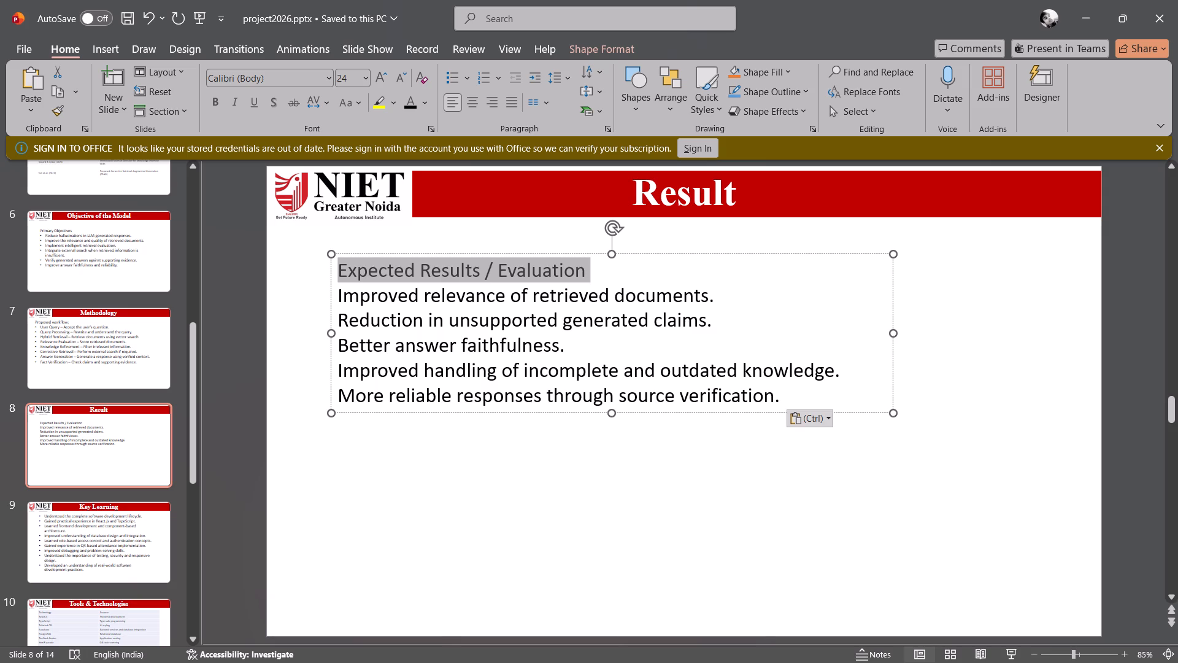
left_click_drag(596, 275, 595, 275)
key("BackSpace")
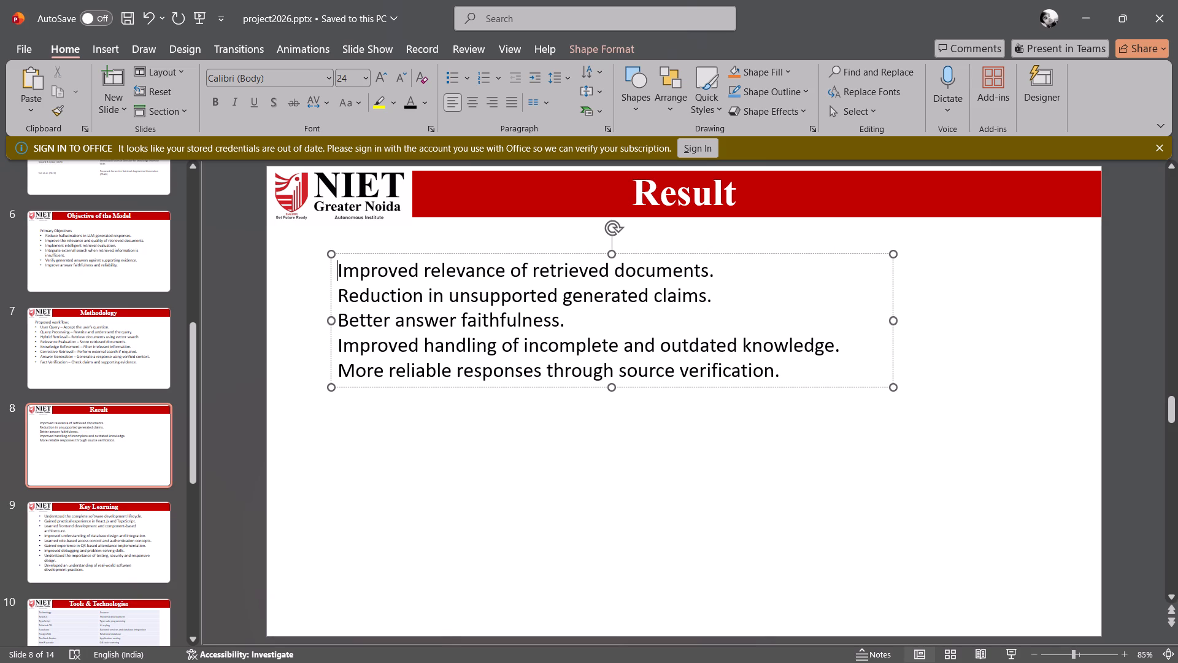
Format all the results lines, from Improved relevance to More reliable responses, as a round-bulleted list.
left_click(336, 267)
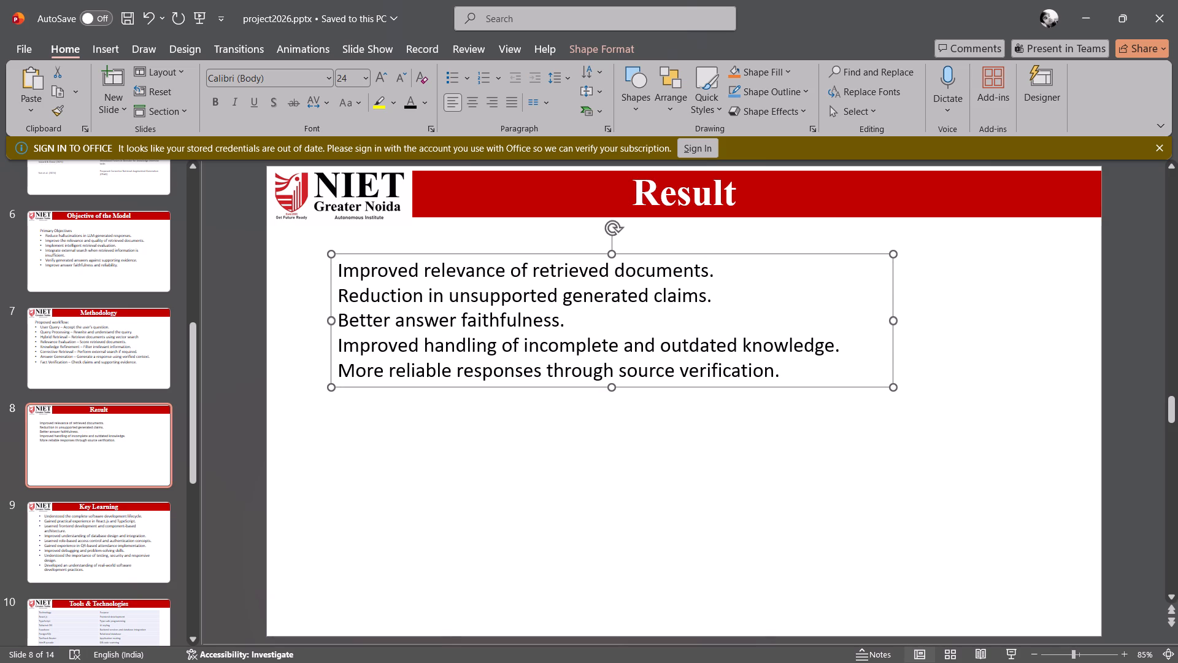
left_click_drag(338, 270, 785, 381)
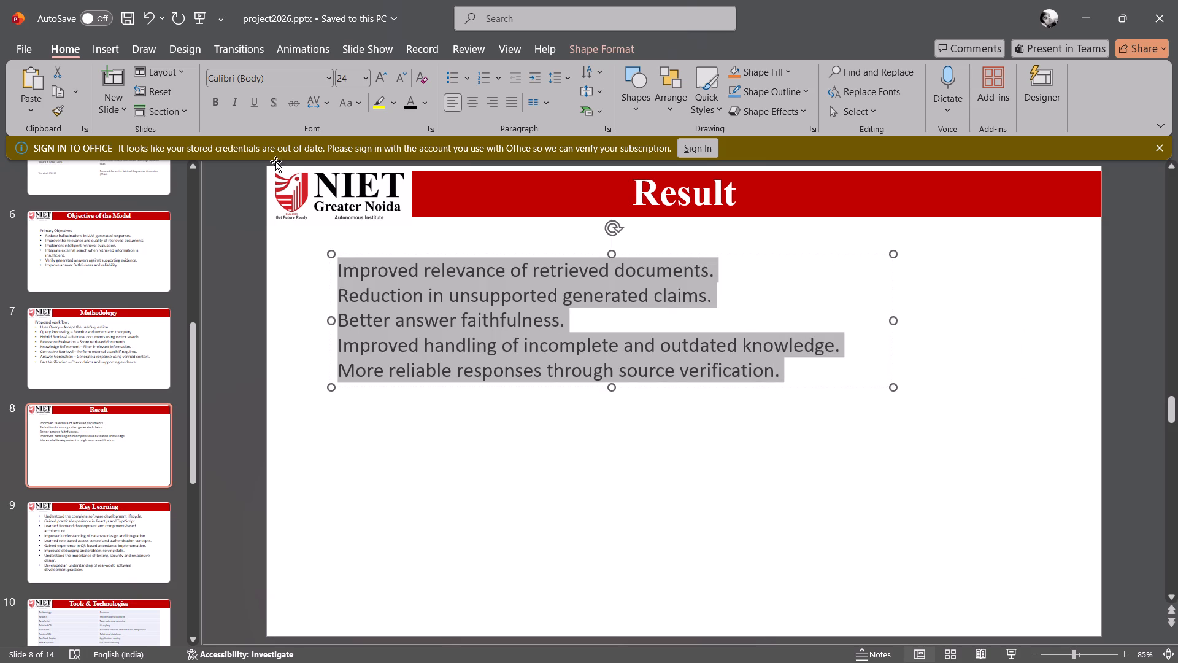
left_click(452, 80)
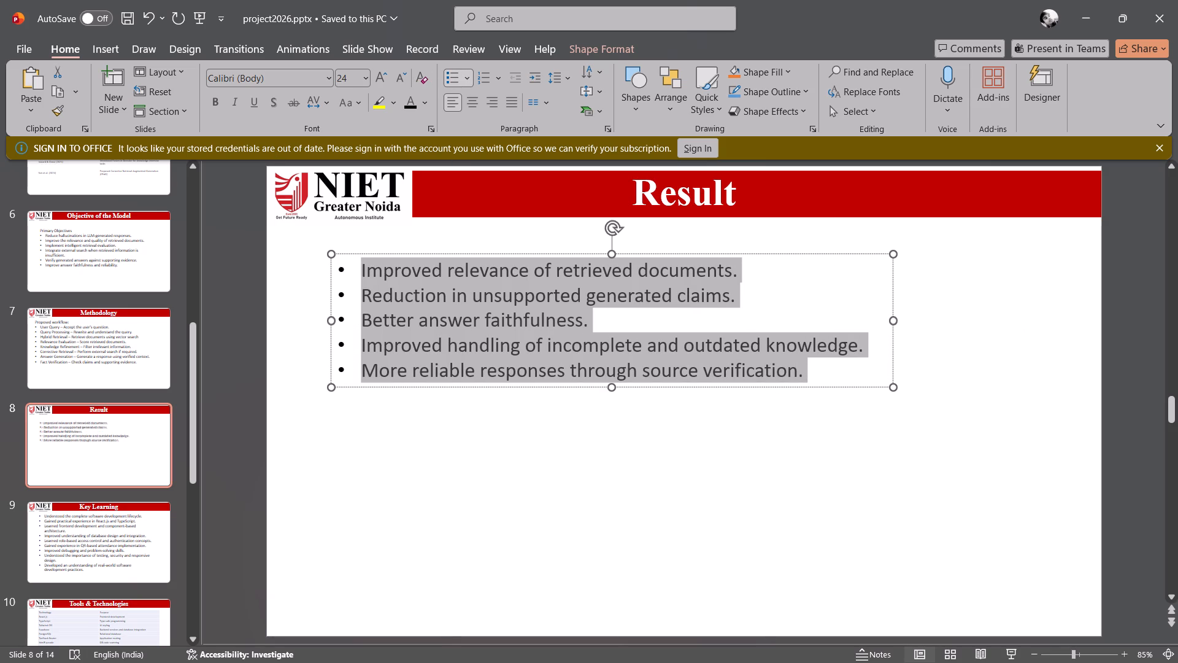
Add two blank lines after the last bullet, More reliable responses through source verification, on the Result slide.
left_click(745, 269)
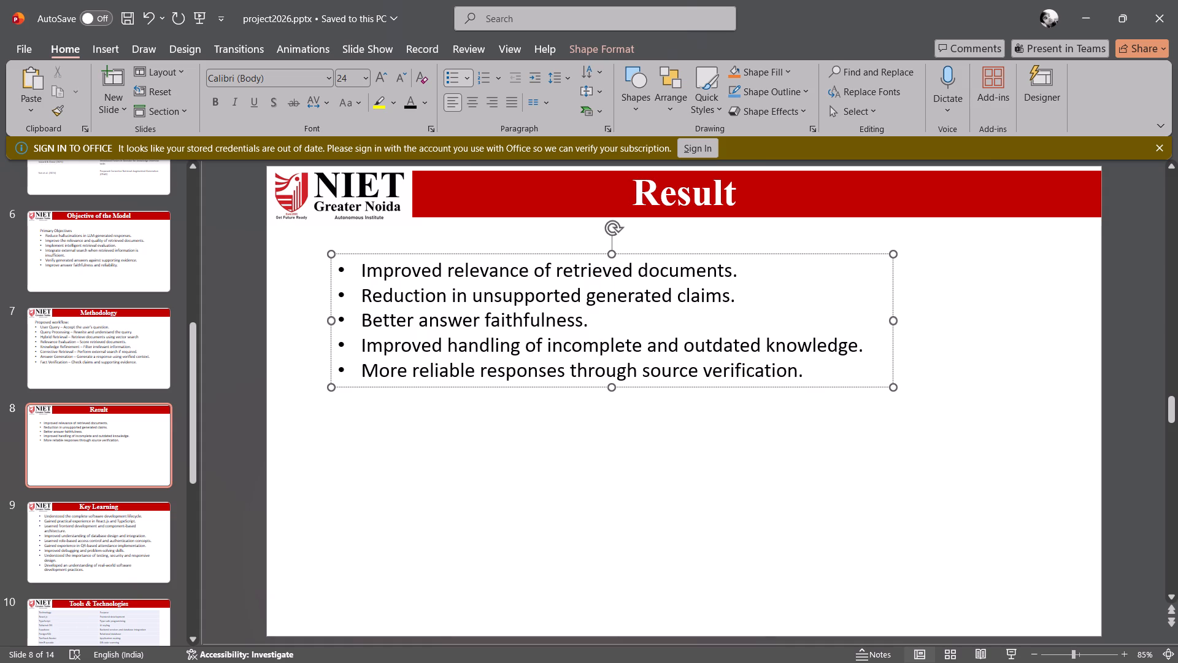
left_click(577, 538)
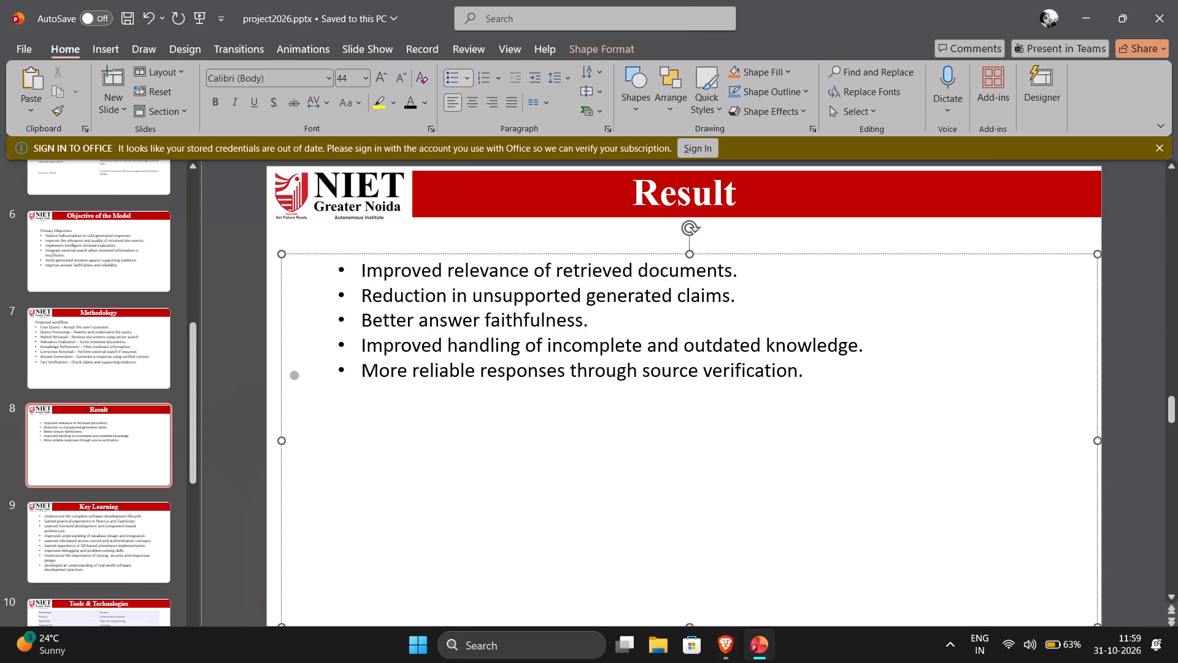
left_click(826, 377)
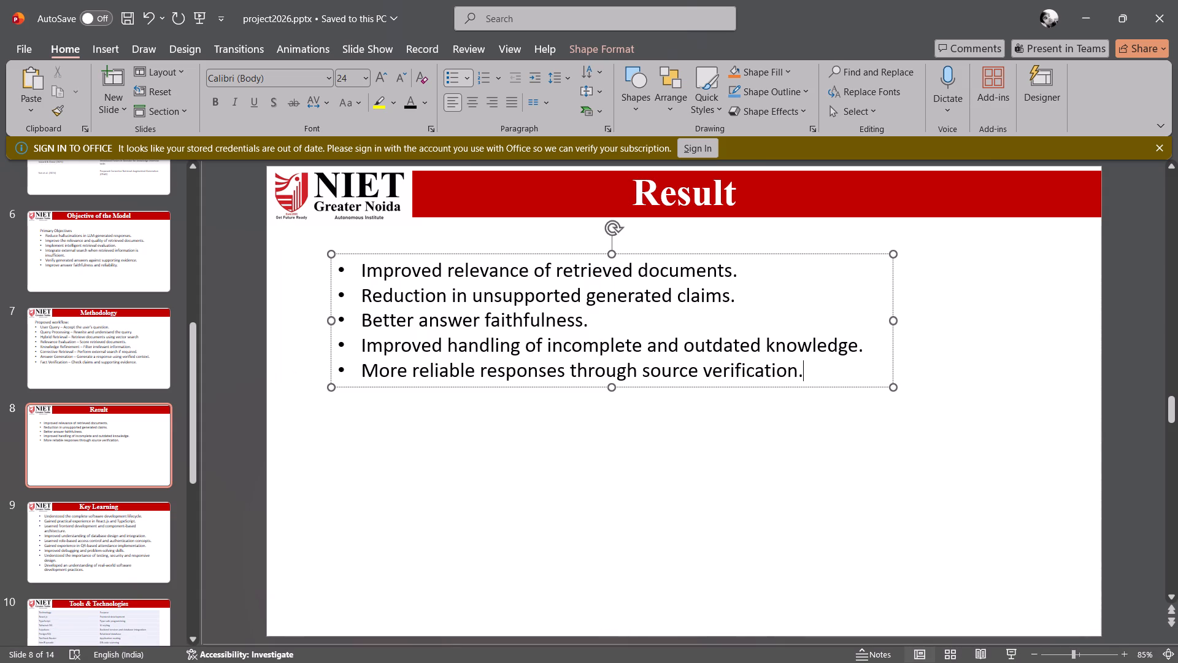
key("Return")
key("Return")
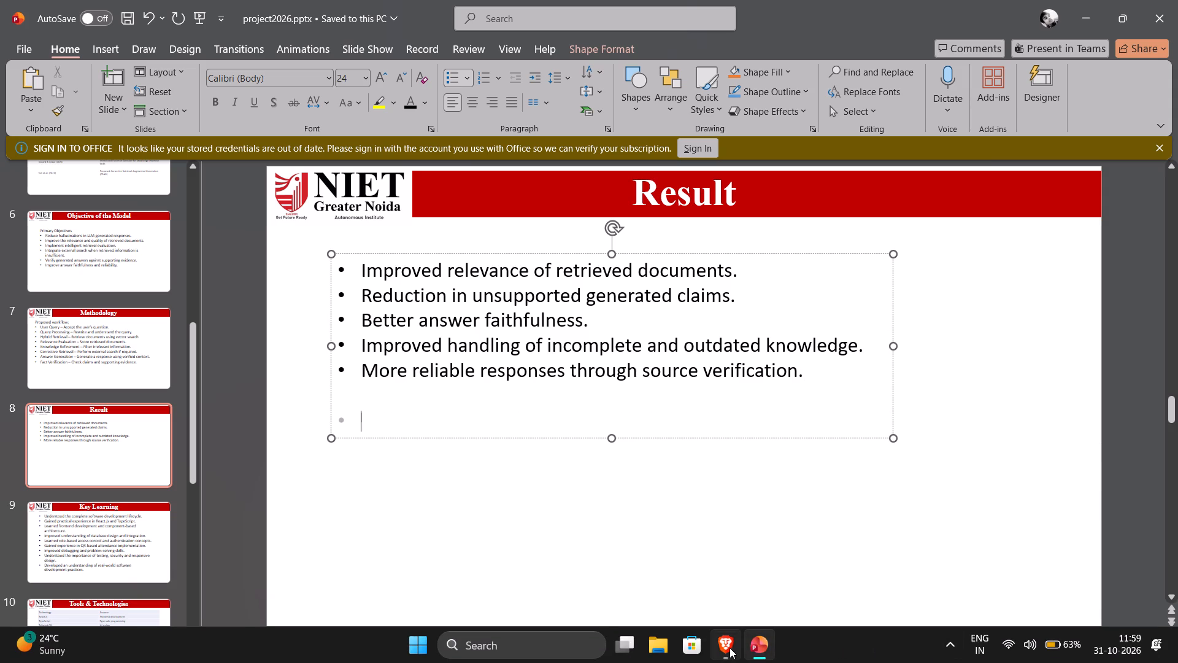
Copy the Evaluation Metrics heading and its Metric/Purpose table from Slide 5 in the Enhanced Corrective RAG Overview chat in Brave.
left_click(730, 648)
scroll(433, 484, "down", 3)
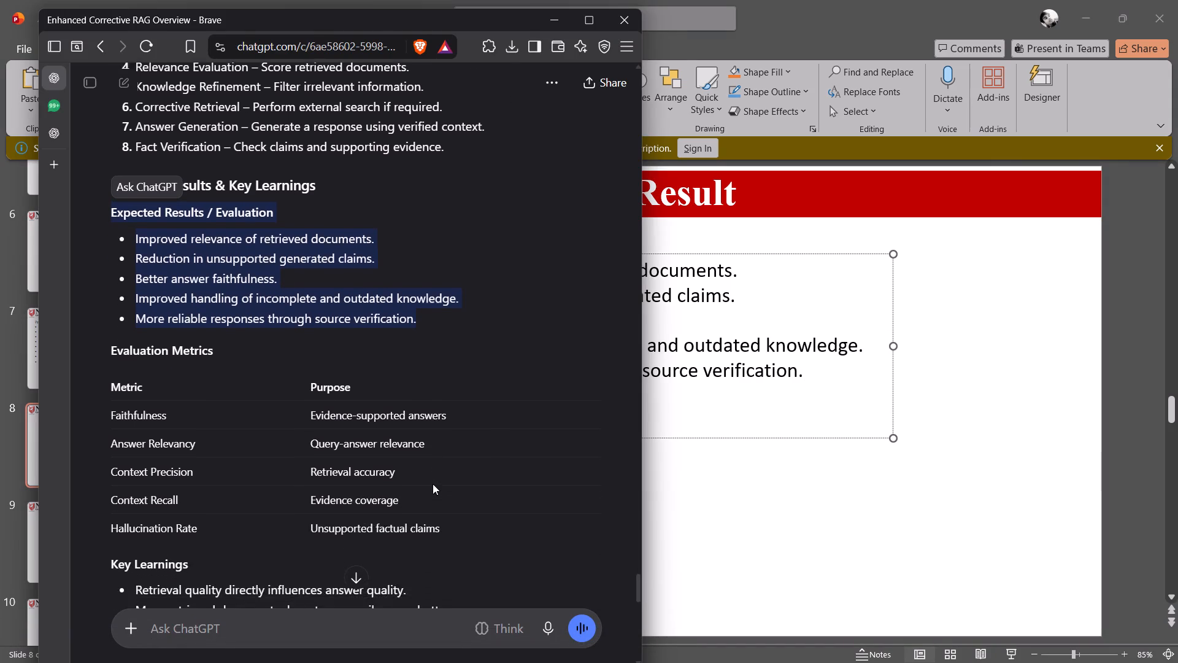
scroll(433, 484, "down", 1)
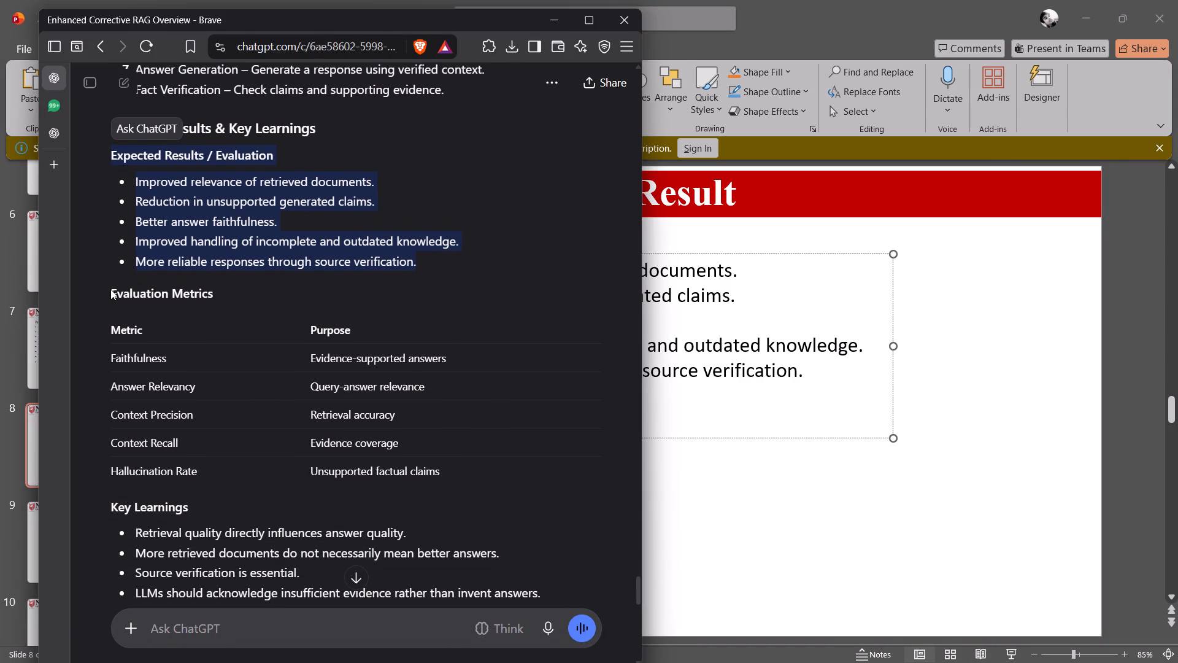
left_click_drag(110, 289, 447, 480)
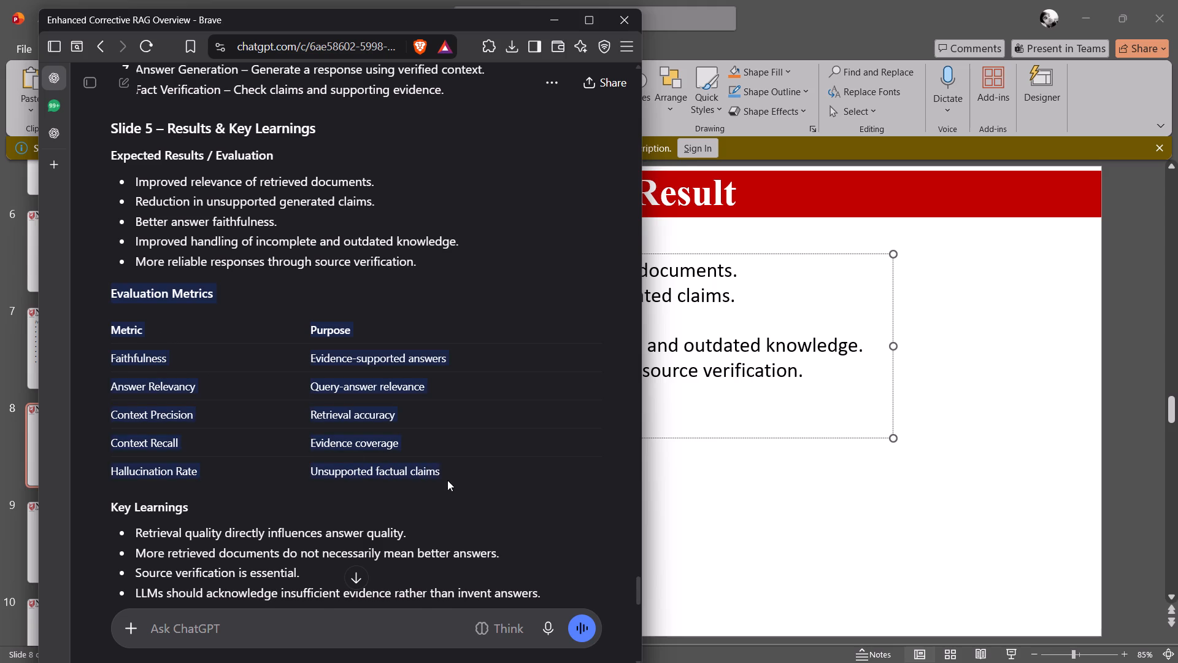
left_click_drag(447, 480, 461, 475)
key("ctrl+c")
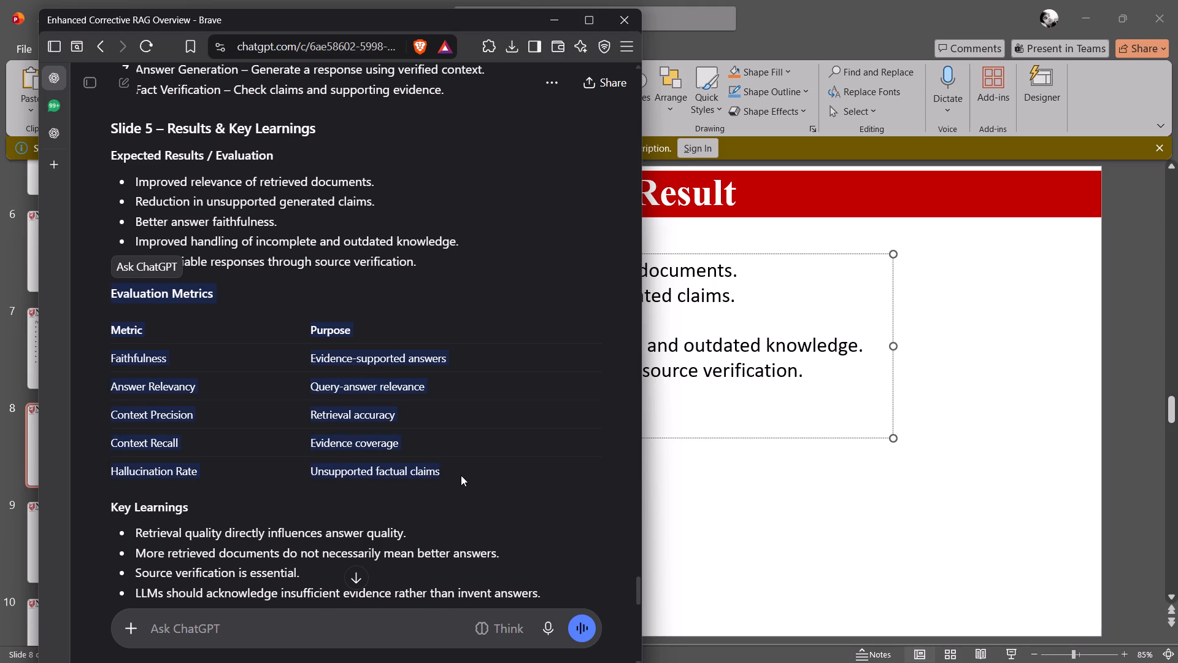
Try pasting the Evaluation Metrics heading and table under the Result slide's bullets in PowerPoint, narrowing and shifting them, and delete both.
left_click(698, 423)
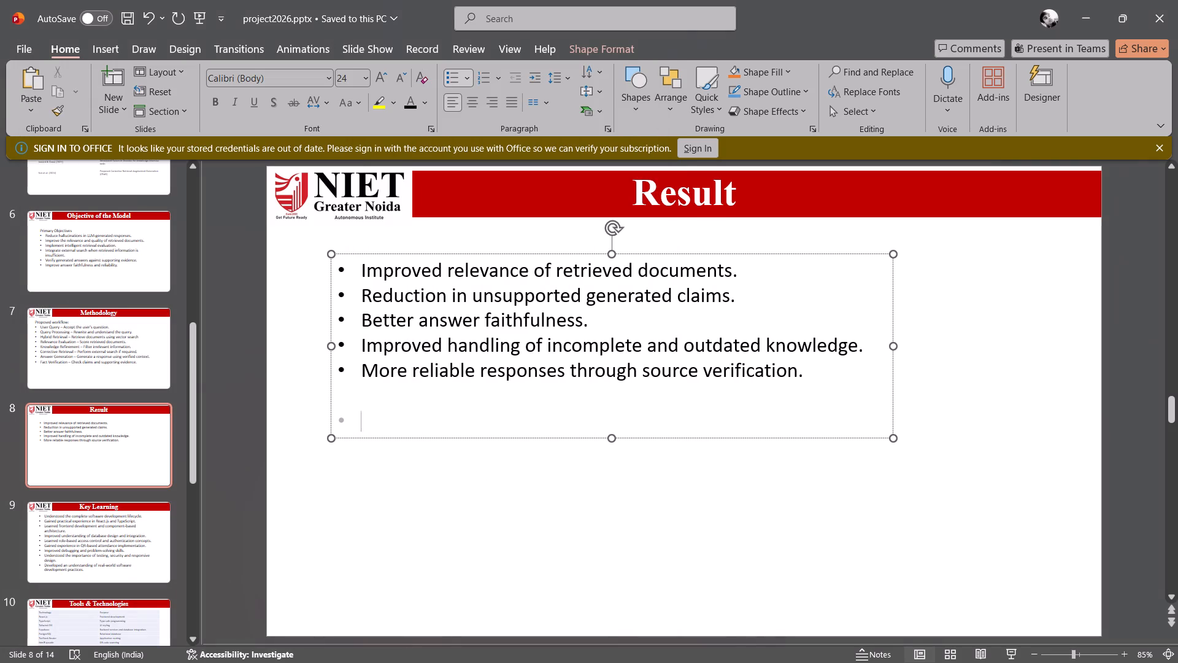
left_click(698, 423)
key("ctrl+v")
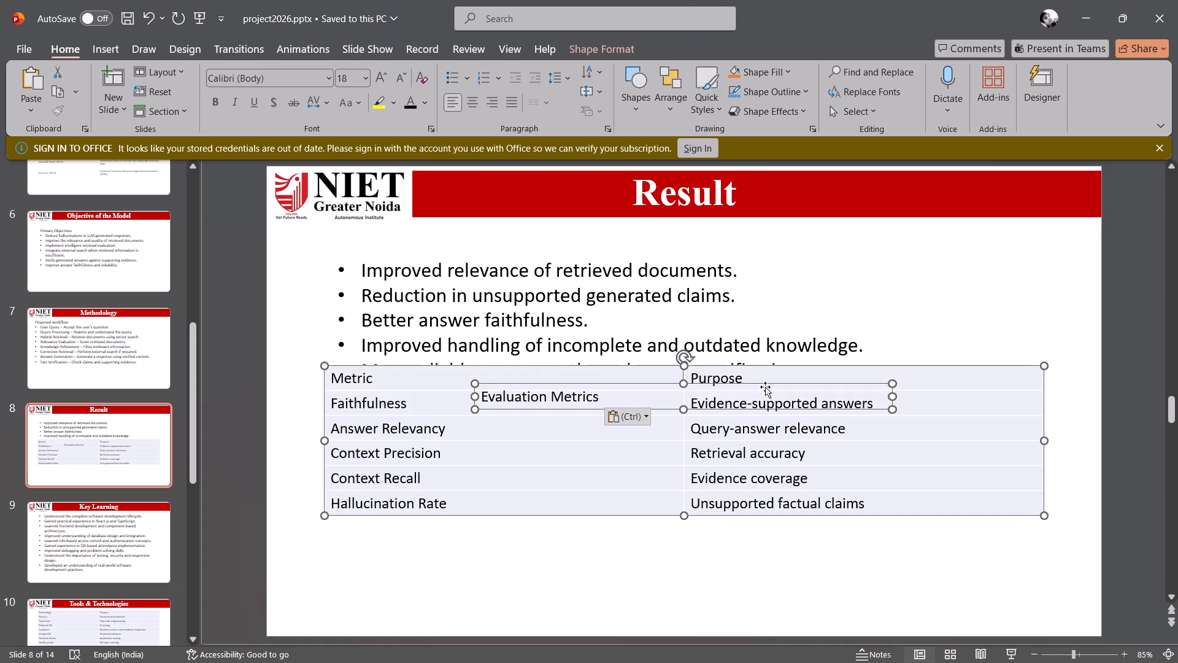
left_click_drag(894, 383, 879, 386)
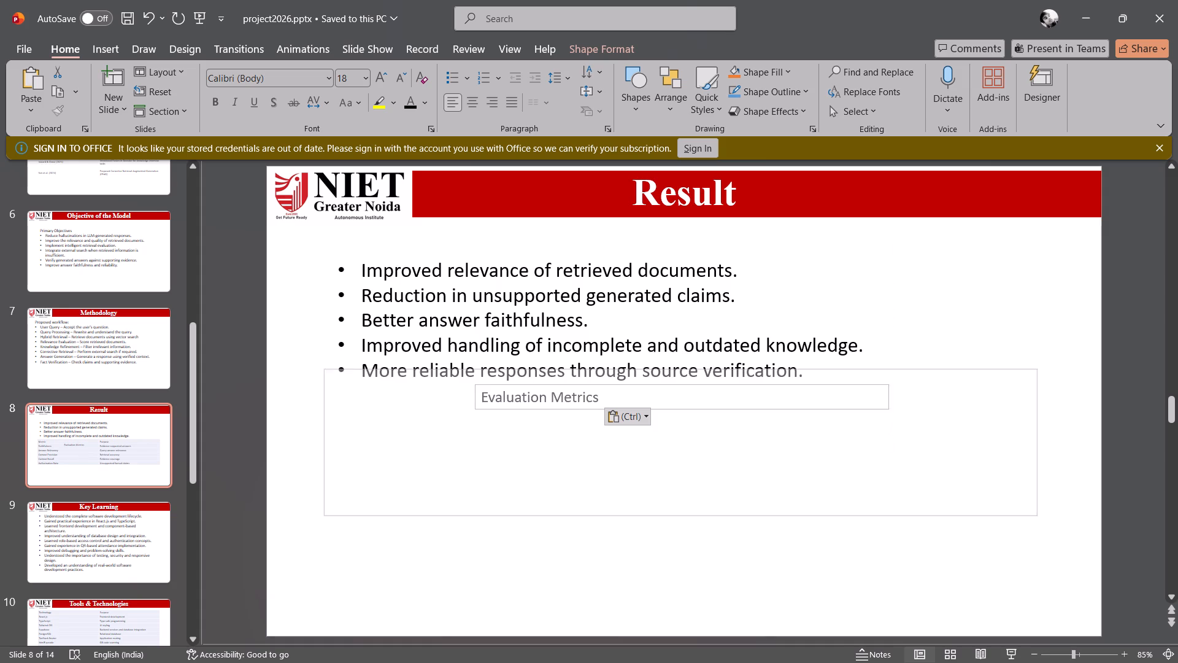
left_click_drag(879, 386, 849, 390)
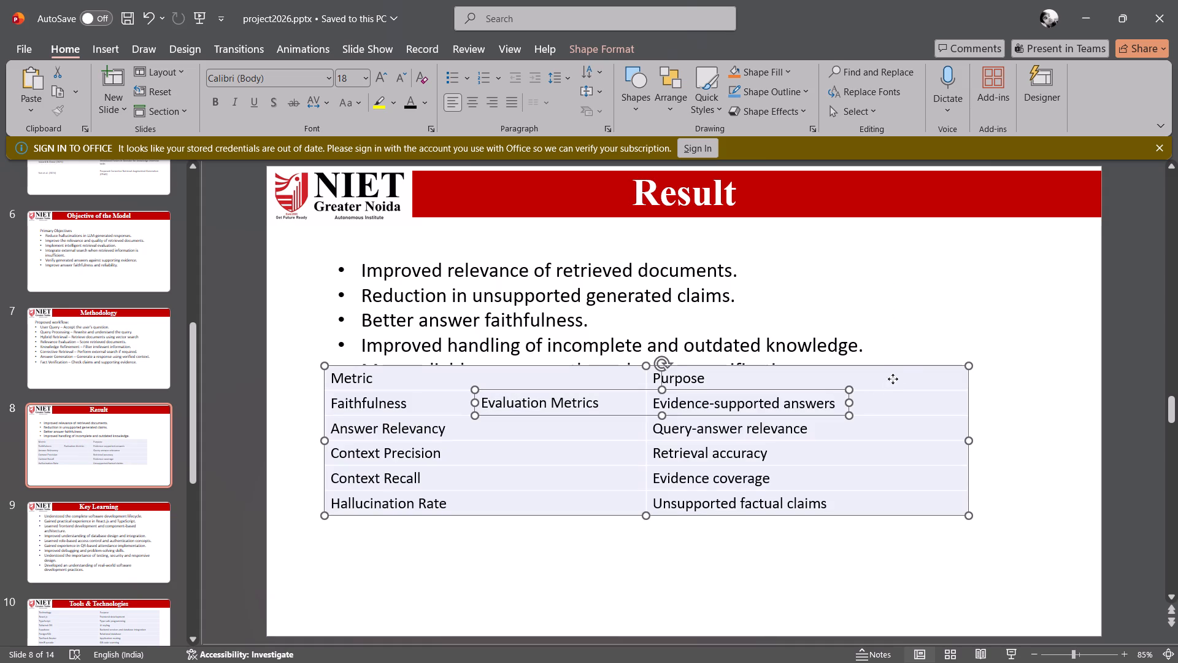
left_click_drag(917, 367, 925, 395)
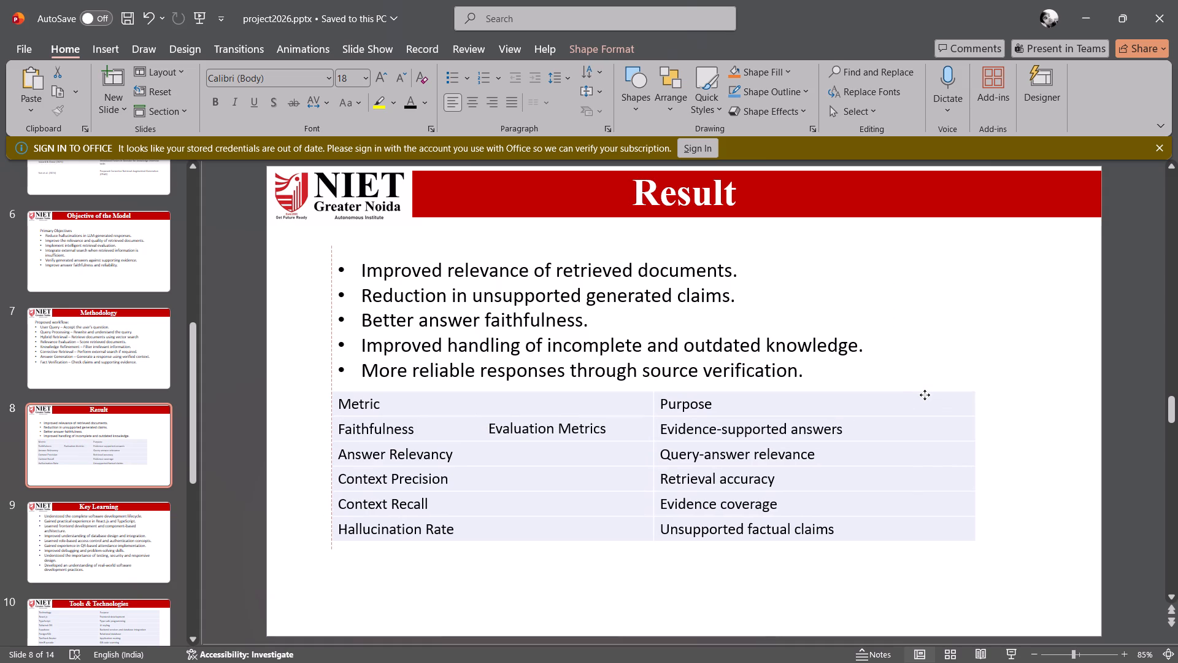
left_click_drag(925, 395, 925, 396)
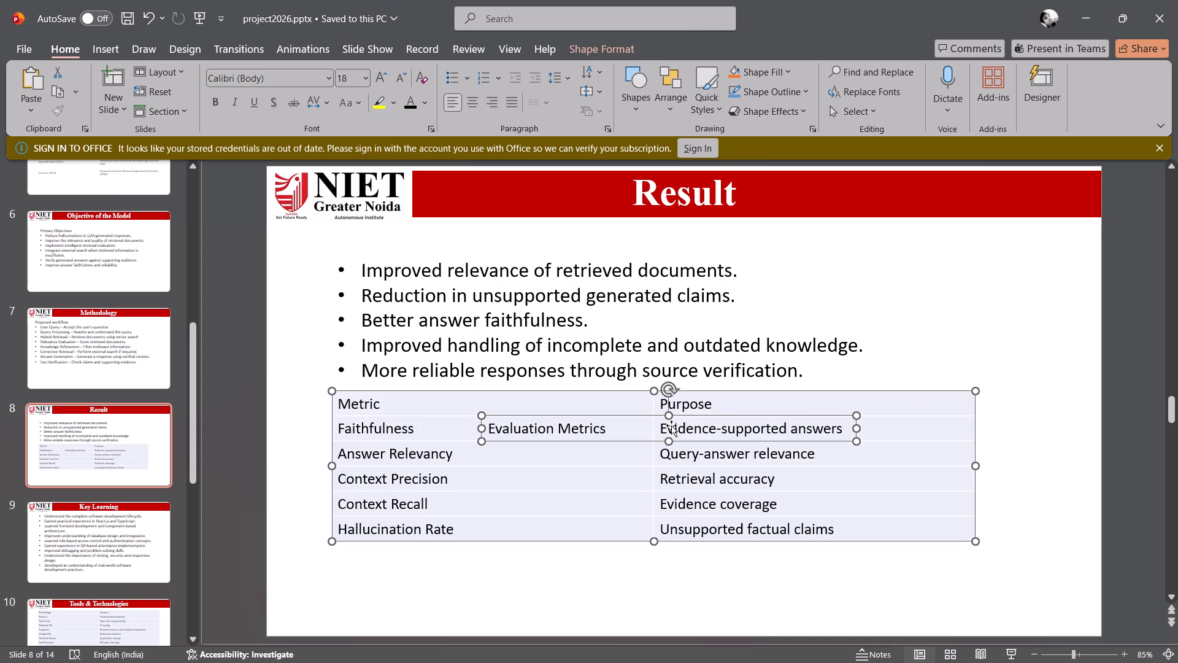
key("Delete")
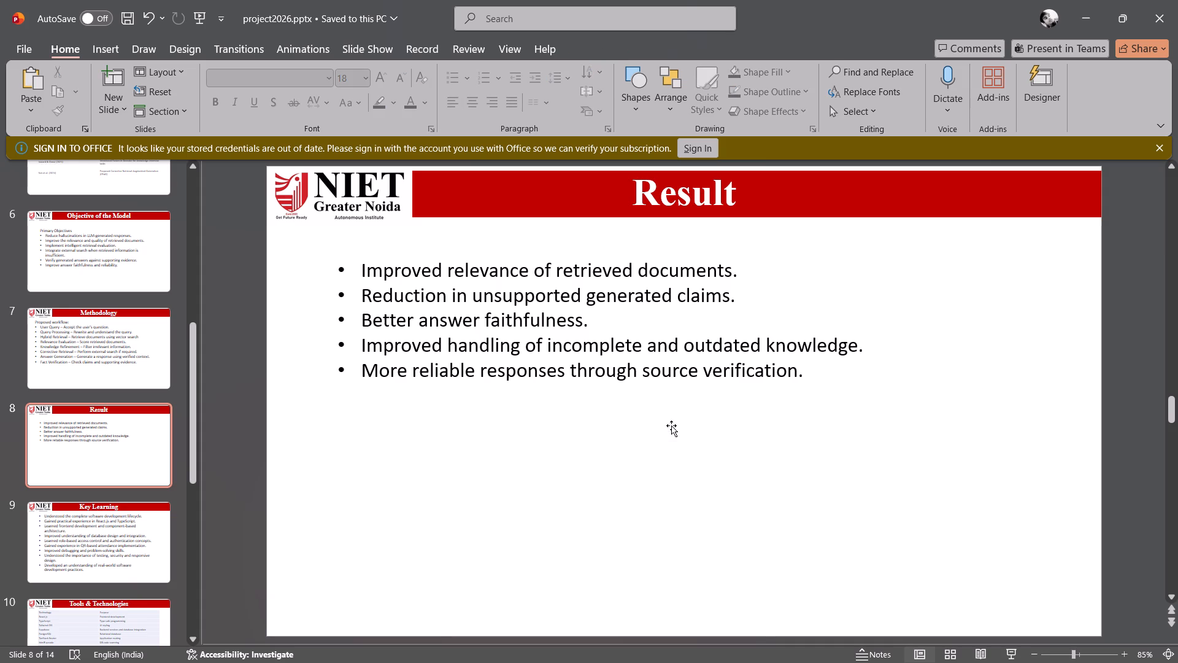
Paste the Evaluation Metrics heading and table onto the Result slide again and position the table just below the last bullet.
key("ctrl+v")
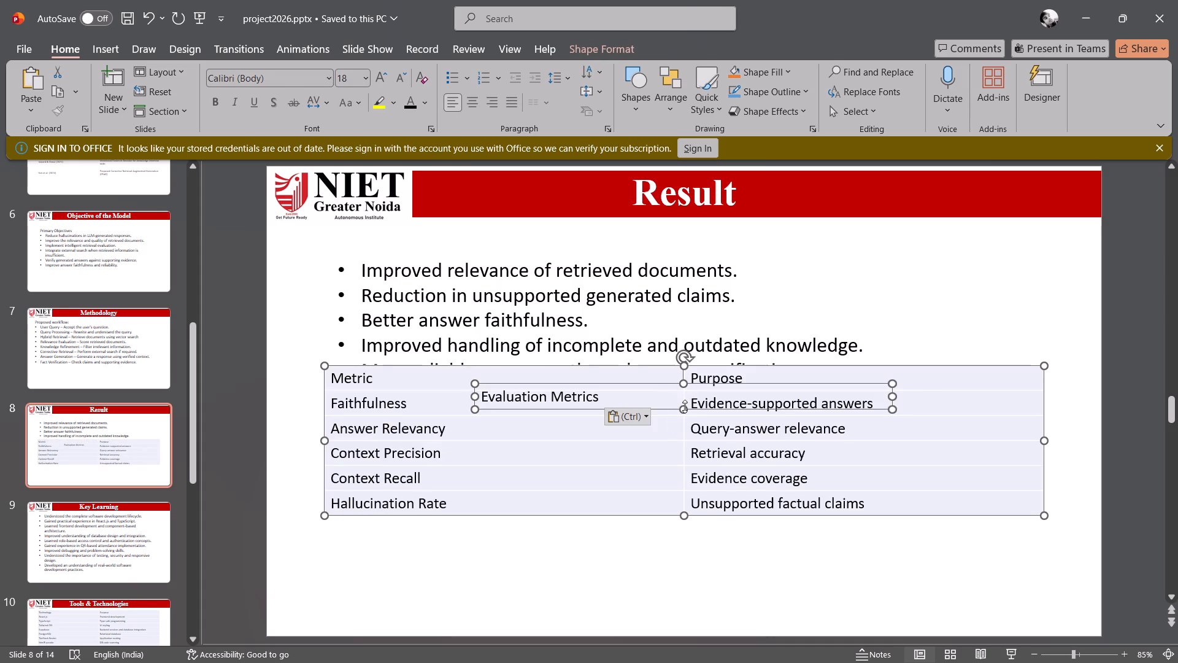
left_click_drag(685, 407, 690, 482)
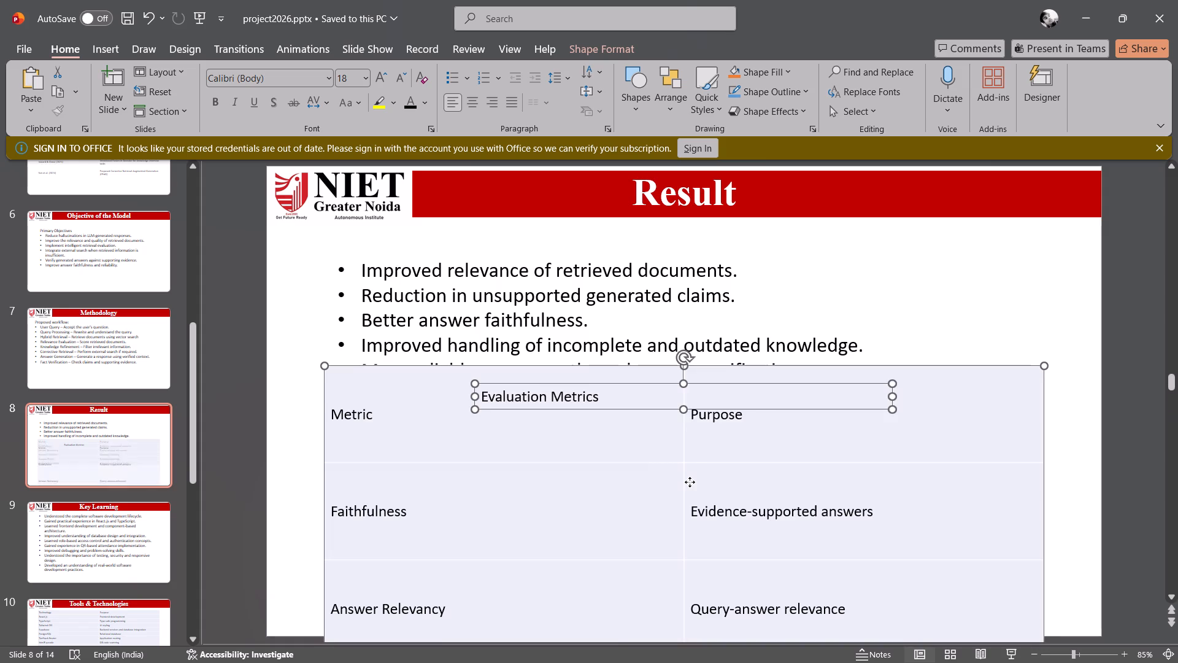
left_click_drag(683, 409, 680, 387)
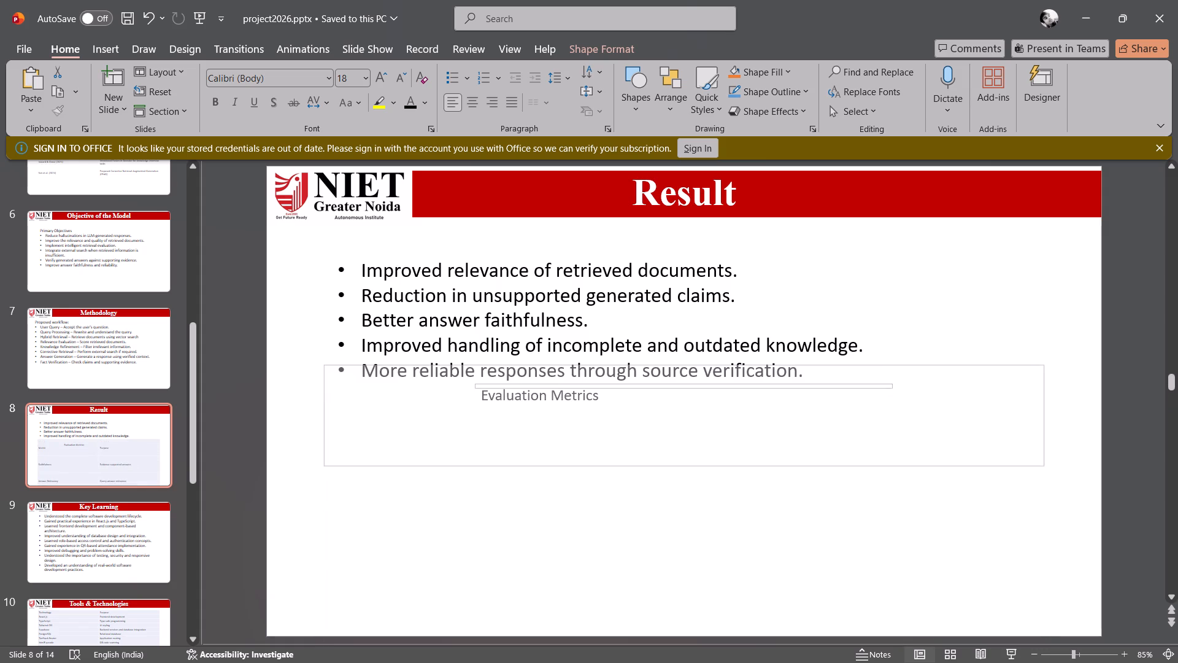
left_click_drag(680, 387, 680, 388)
left_click_drag(676, 383, 678, 410)
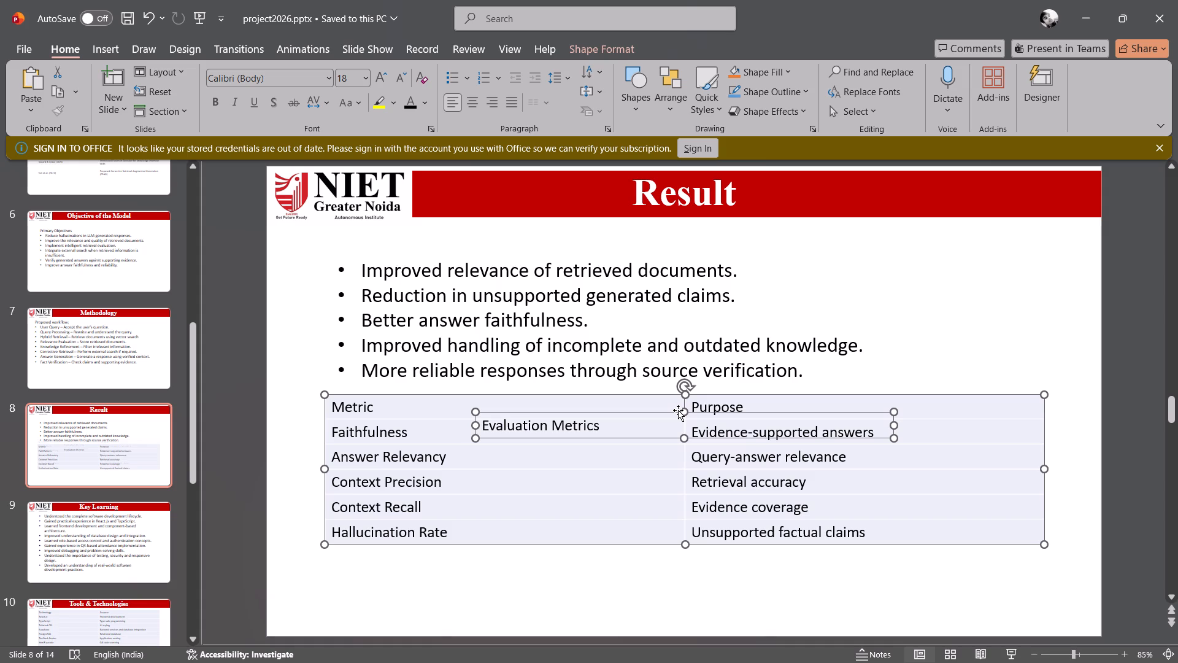
left_click_drag(661, 422, 638, 421)
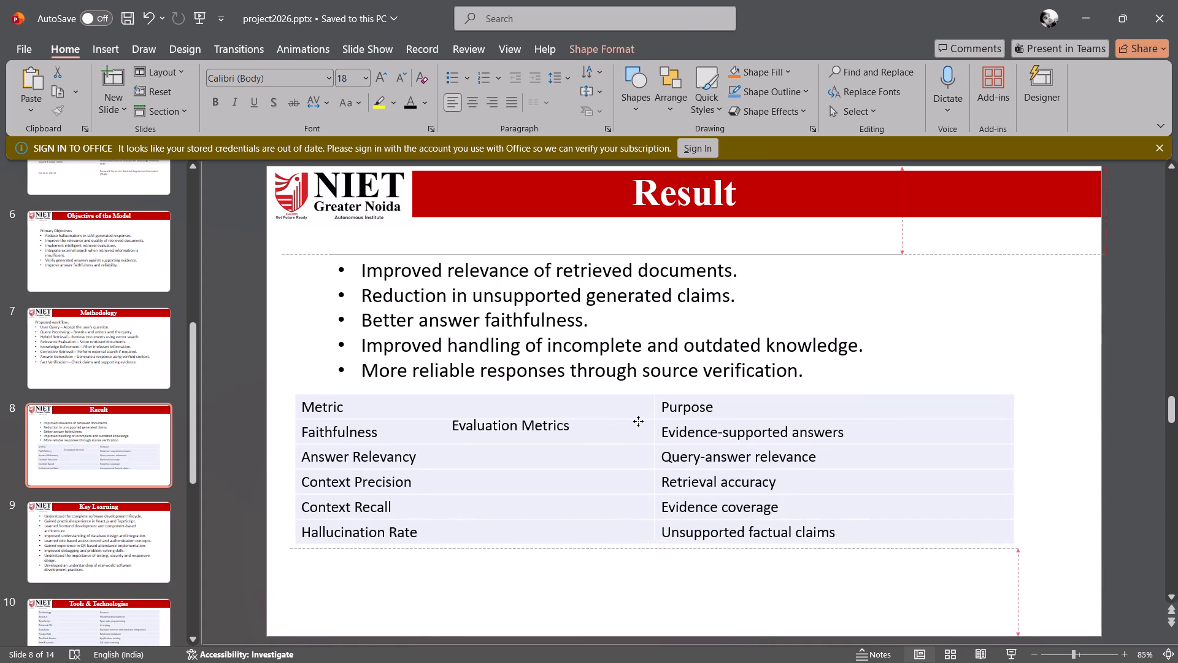
left_click_drag(638, 421, 655, 422)
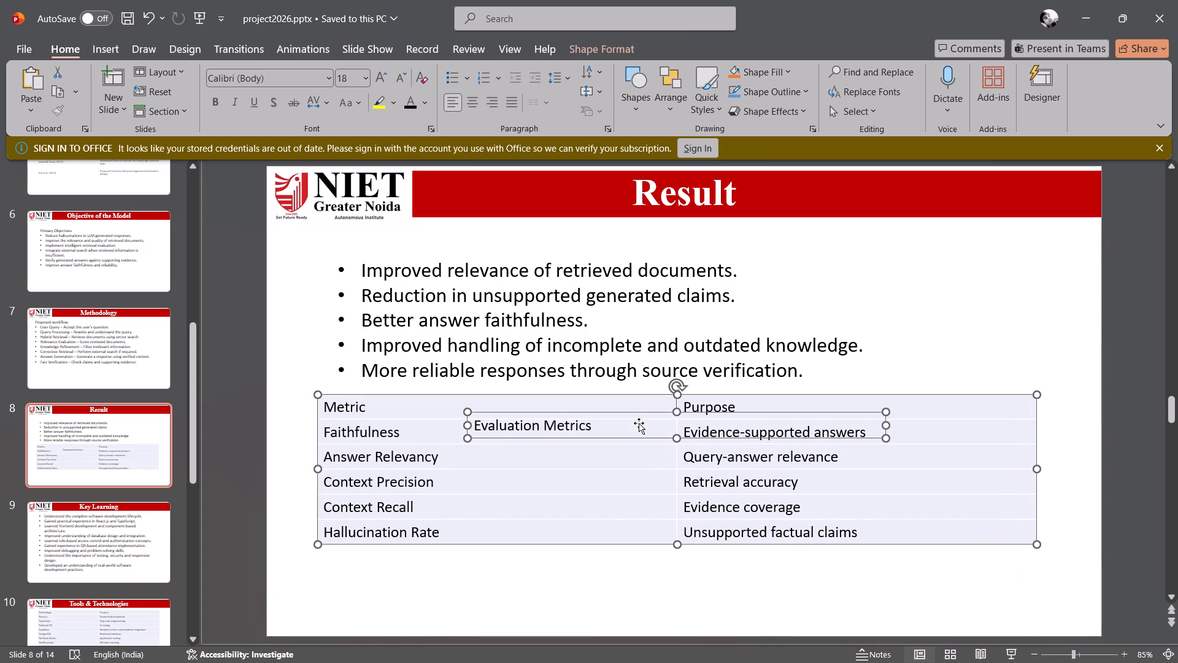
Delete the Evaluation Metrics text box overlapping the metrics table on the Result slide.
triple_click(639, 423)
triple_click(639, 423)
left_click(639, 423)
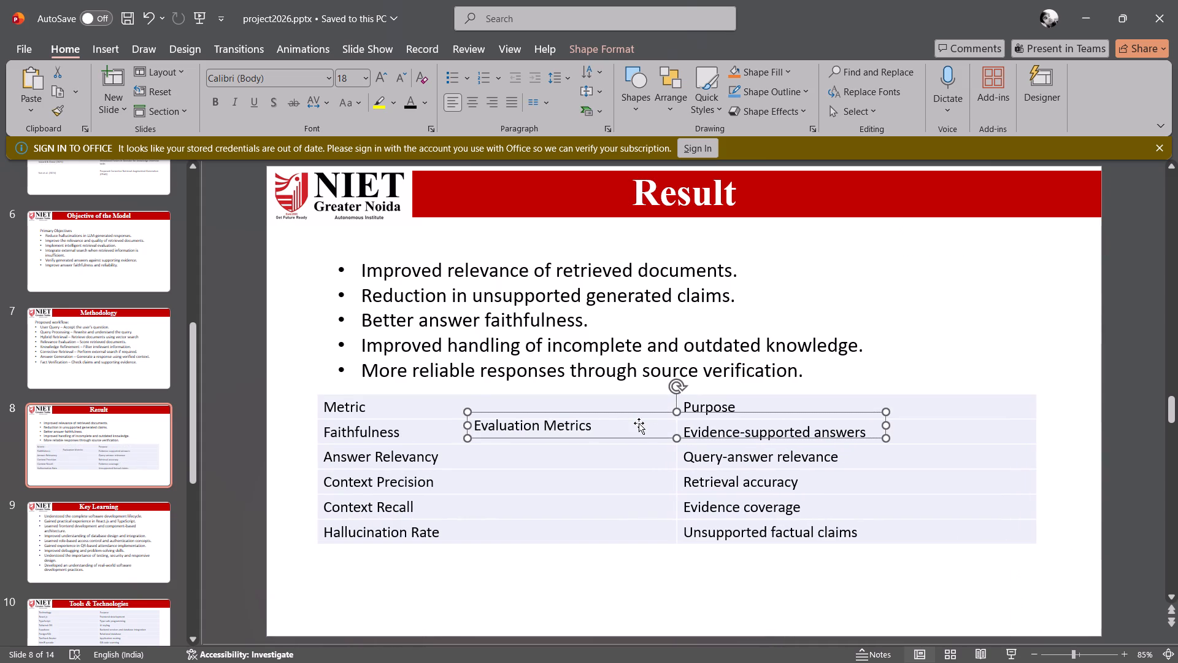
key("BackSpace")
key("BackSpace")
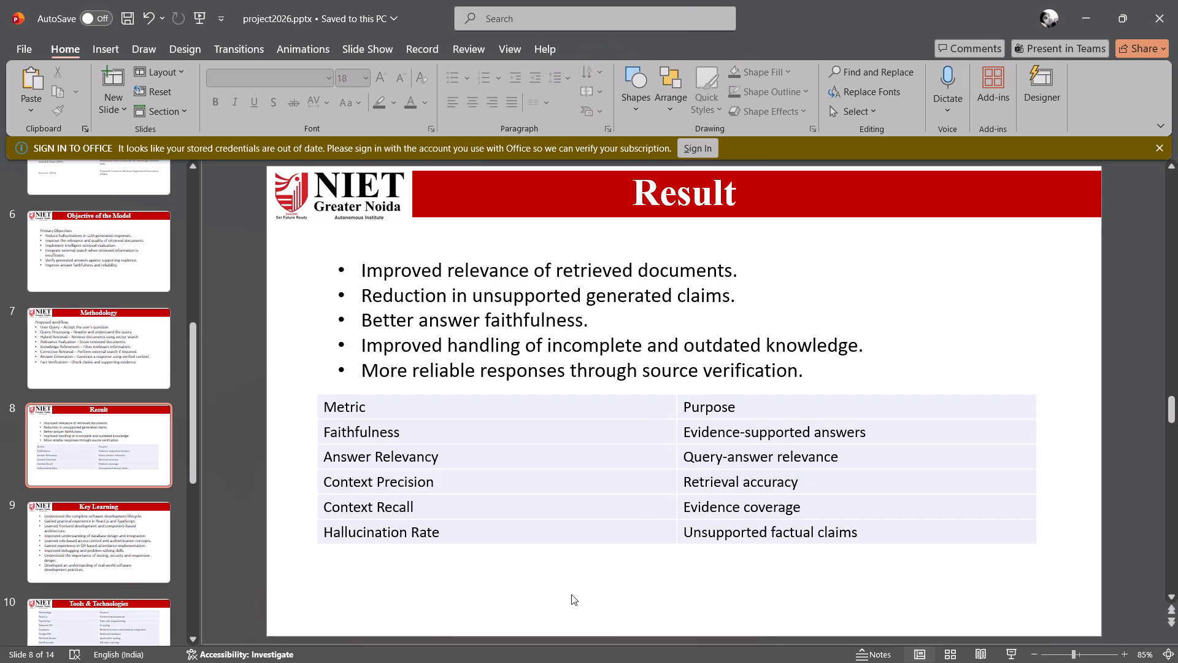
left_click(571, 594)
scroll(571, 594, "down", 1)
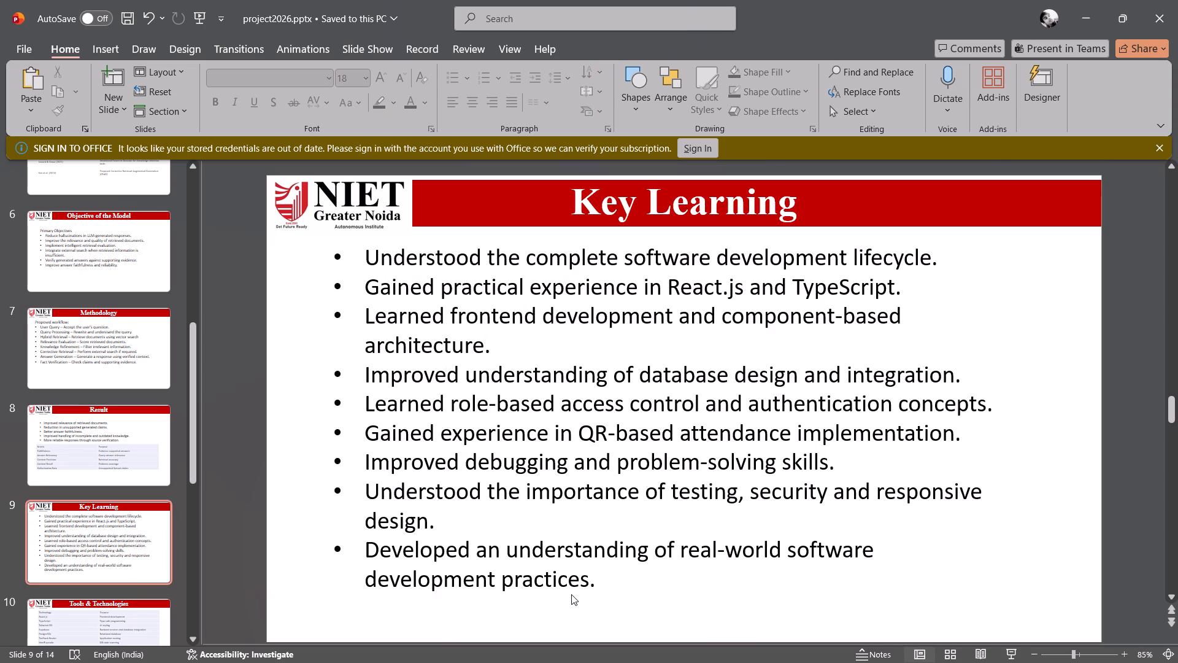
scroll(571, 594, "up", 1)
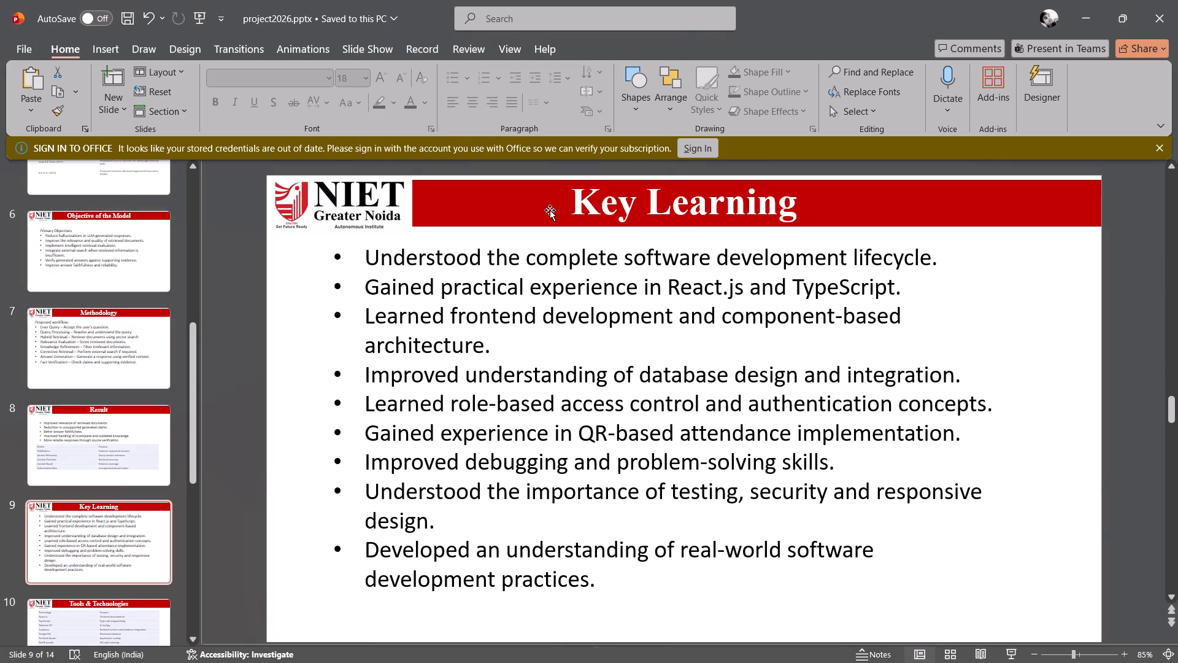
left_click(111, 617)
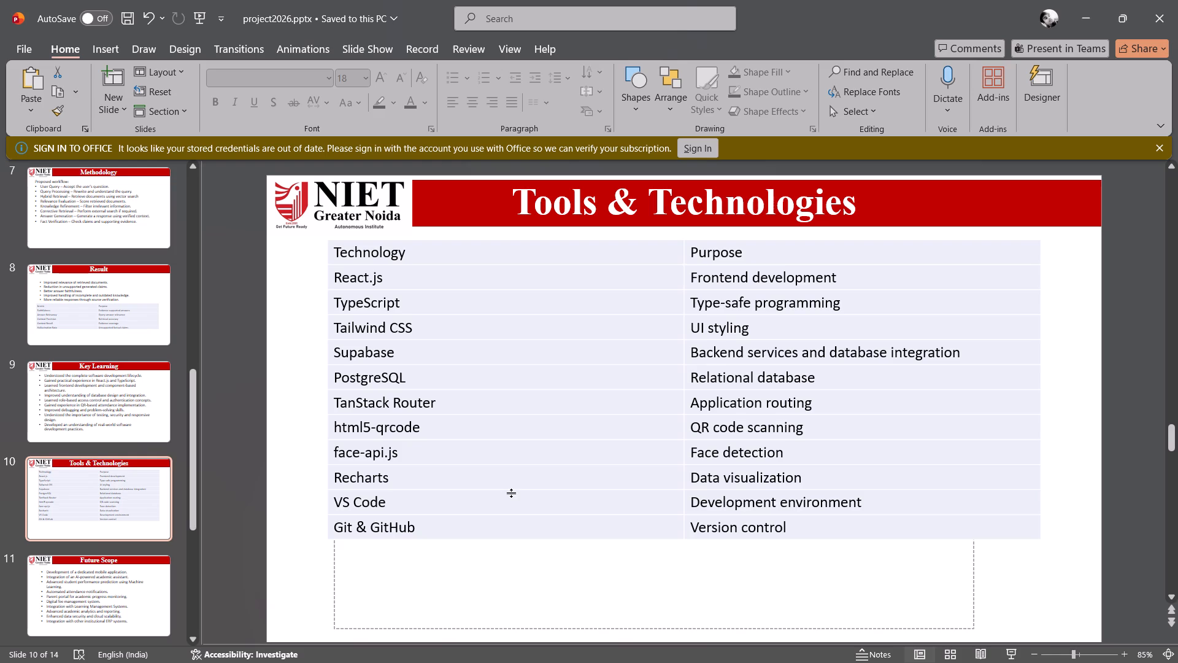
left_click(380, 567)
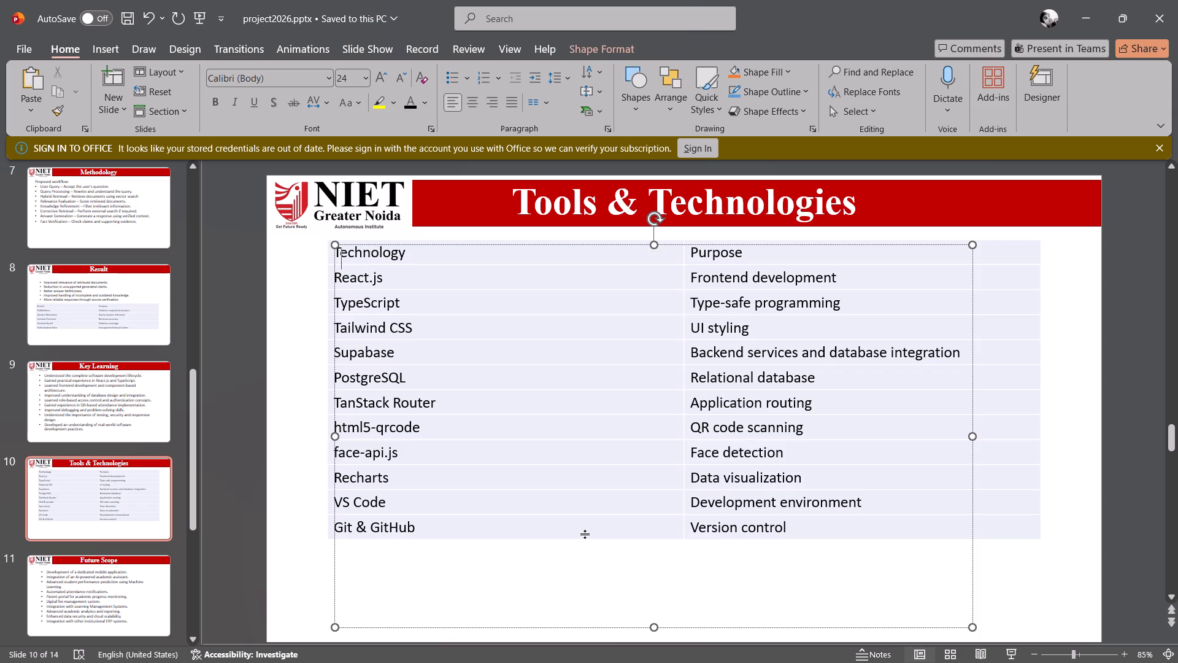
key("Delete")
key("Delete")
left_click(531, 601)
left_click(338, 626)
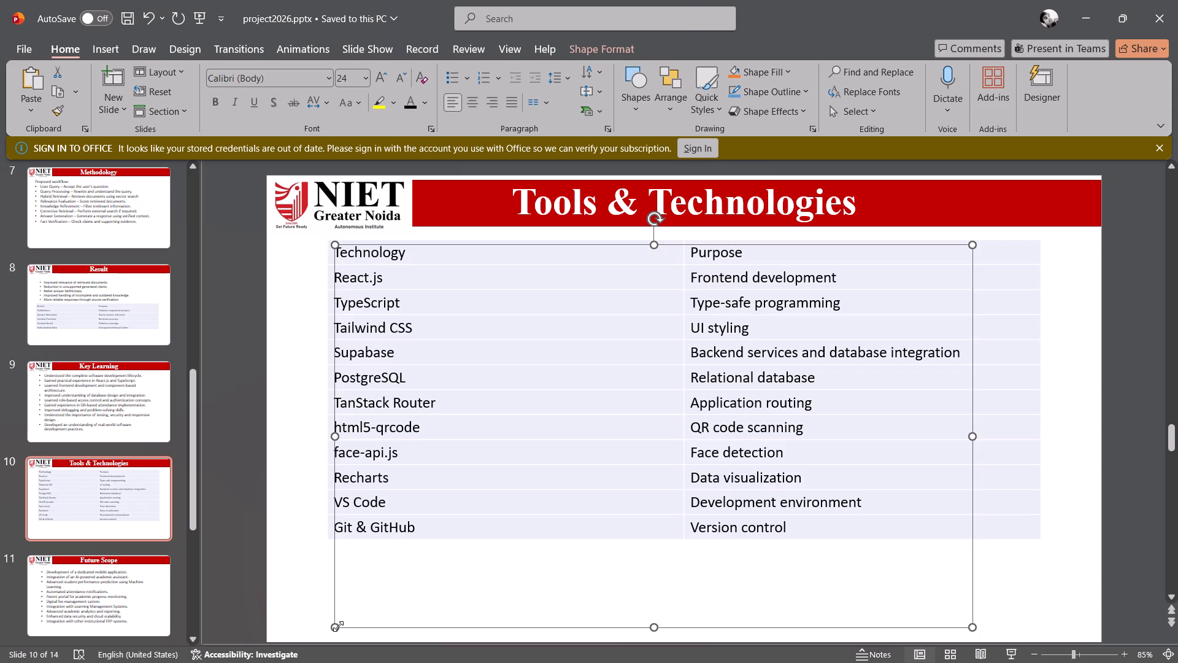
key("F12")
key("Delete")
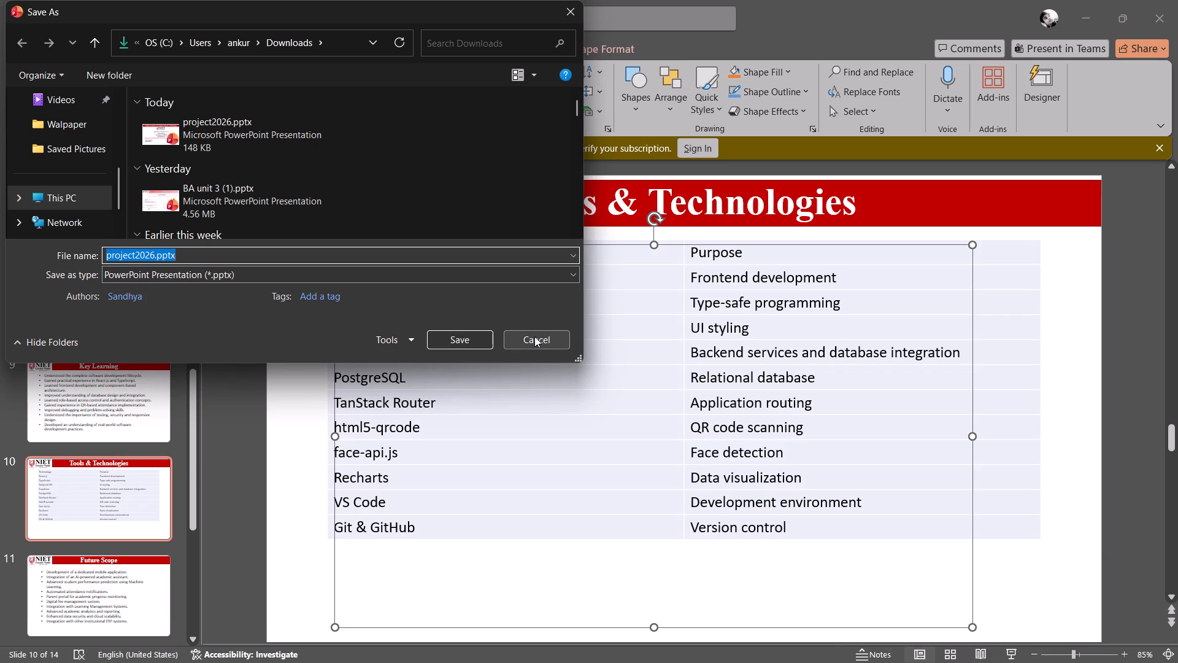
left_click(534, 336)
key("Delete")
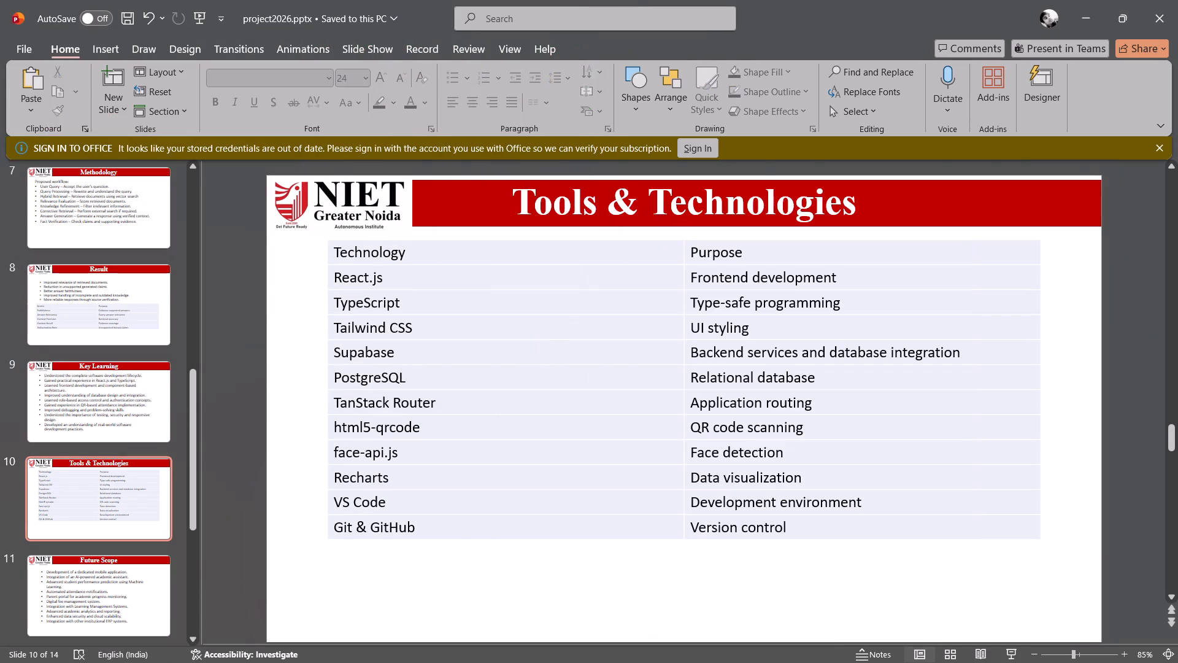
Delete the old Technology/Purpose table from the Tools & Technologies slide.
left_click(664, 530)
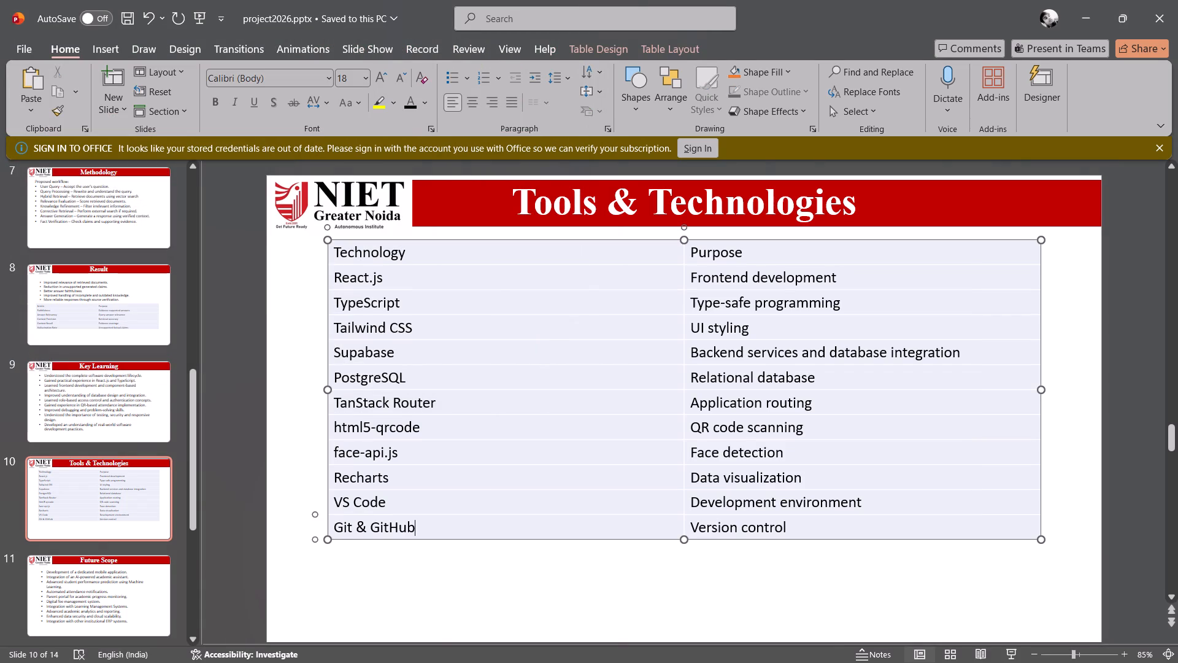
key("Delete")
left_click(1030, 539)
key("Delete")
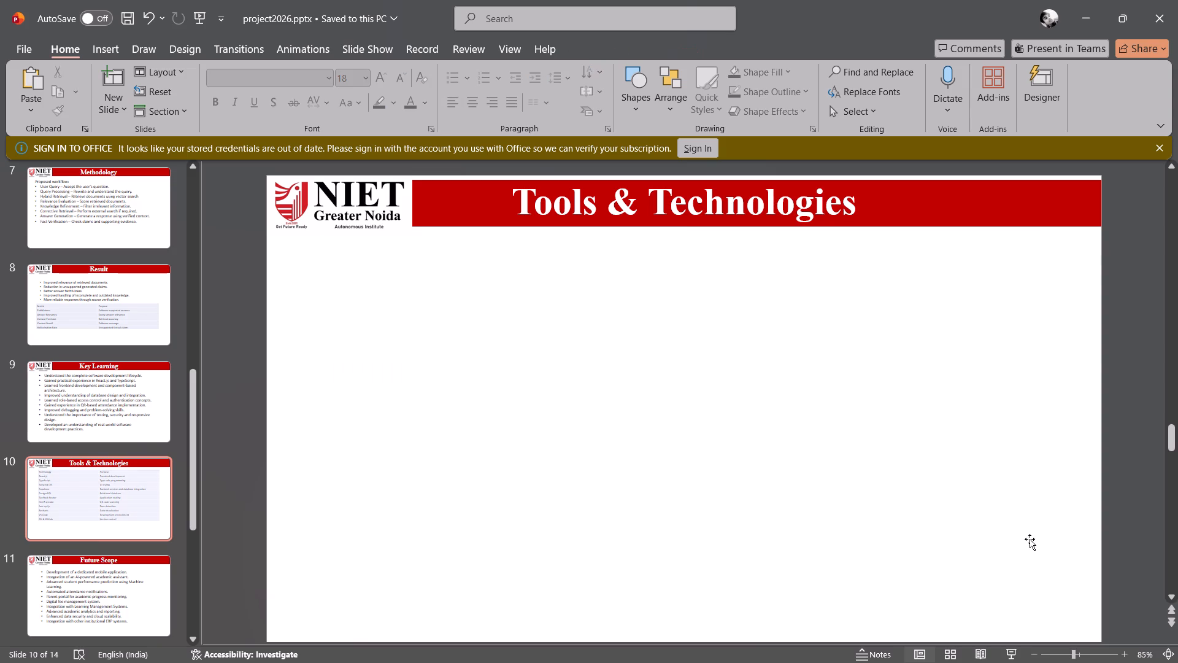
Paste the copied Component/Technology table and Future Scope bullets onto the Tools & Technologies slide.
left_click(590, 344)
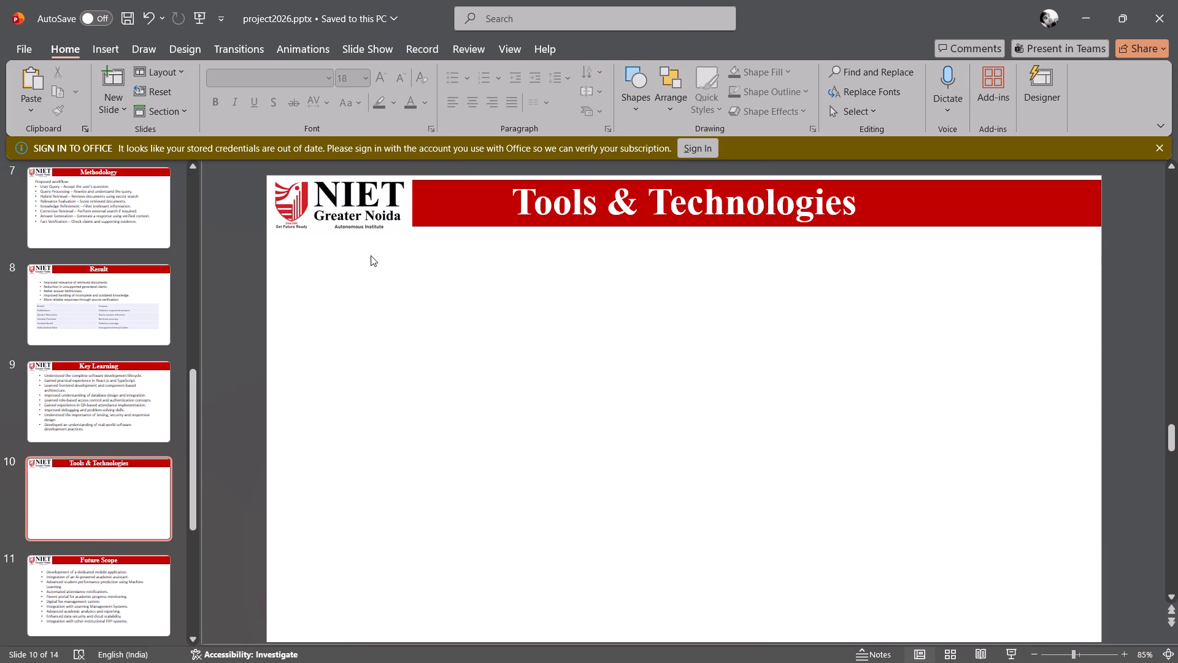
left_click(372, 255)
key("ctrl+v")
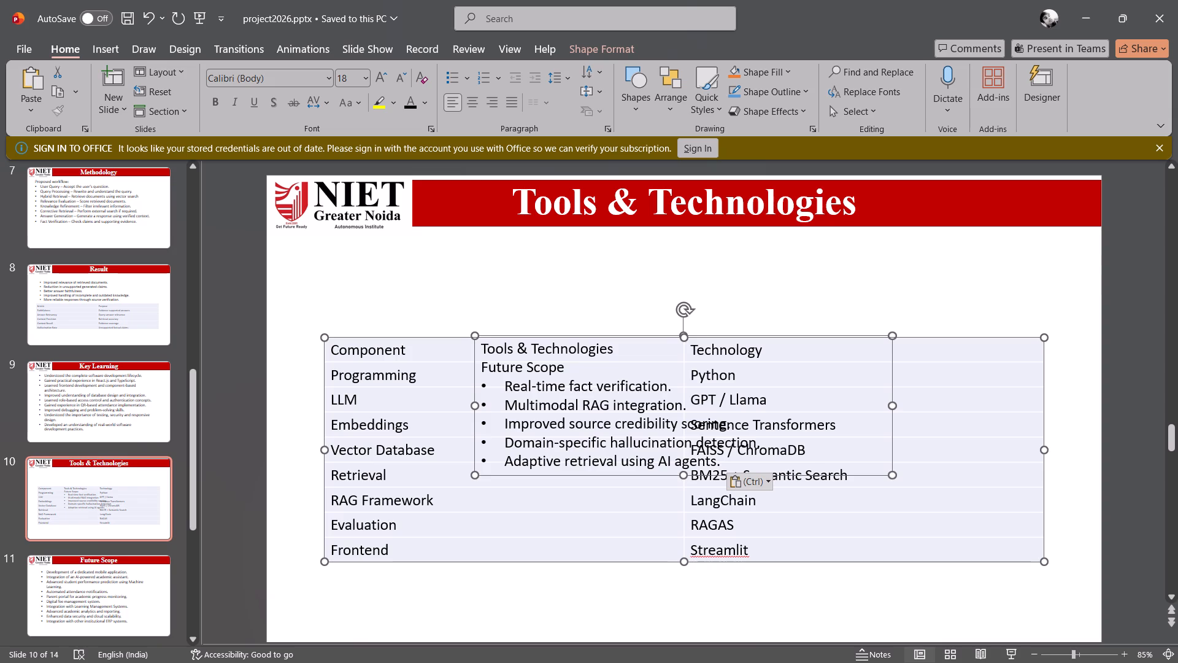
left_click_drag(684, 338, 676, 326)
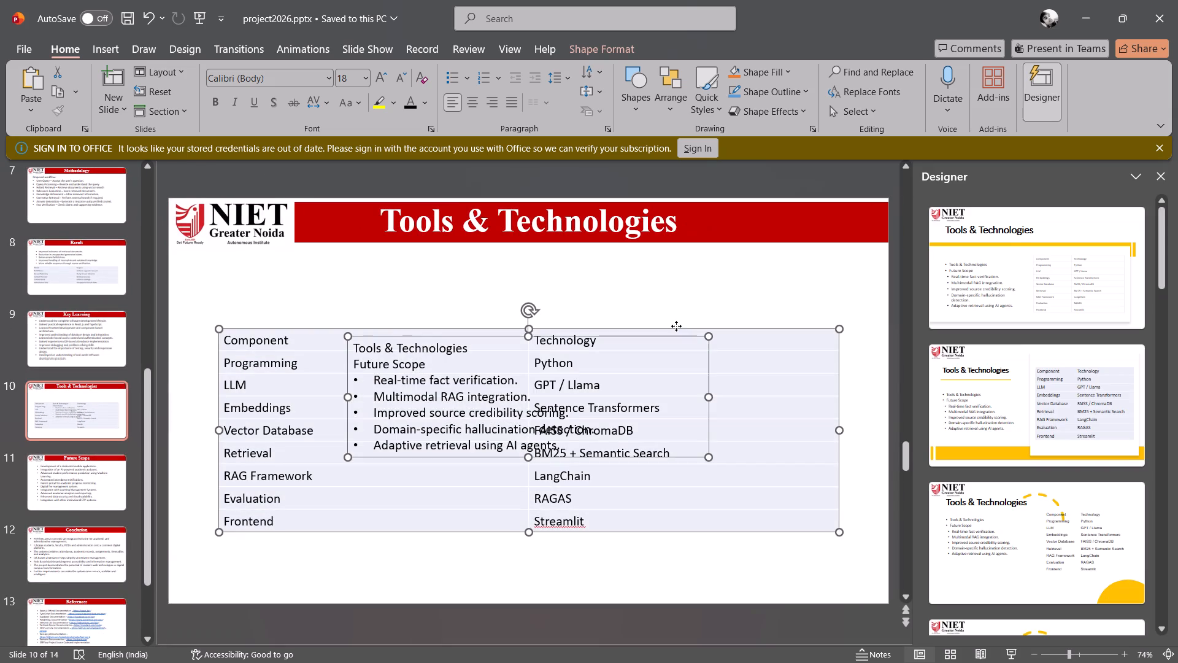
Apply the Designer layout with the yellow bar under the title, with bullets beside the table, to the Tools & Technologies slide.
left_click(1039, 274)
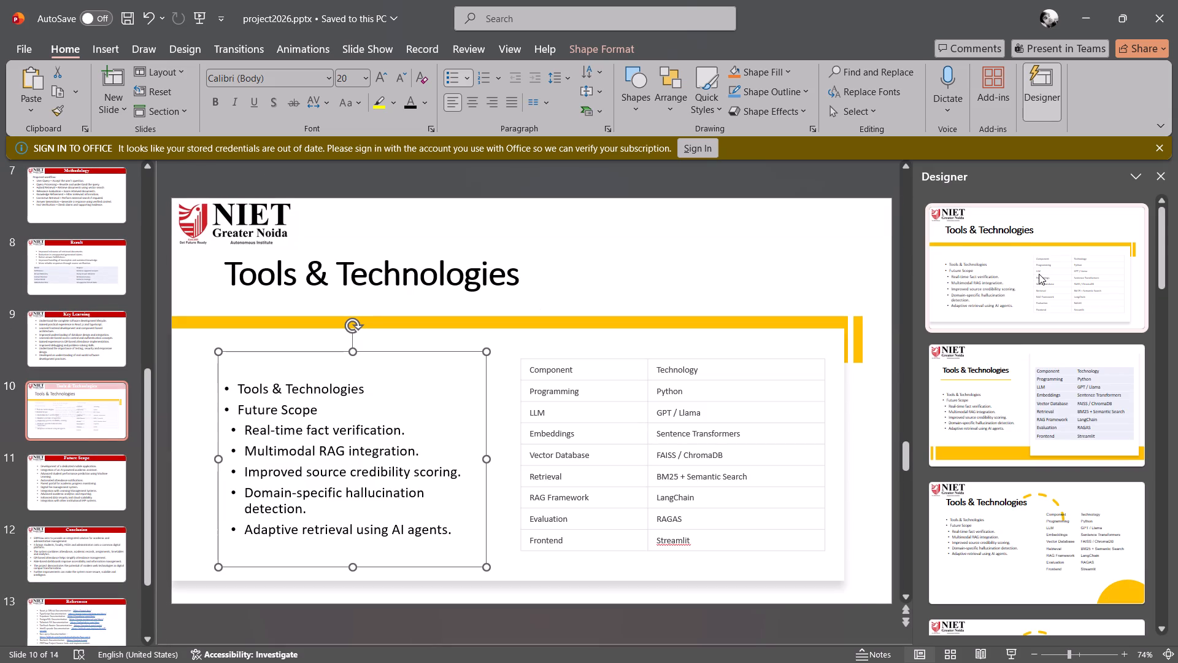
left_click(597, 315)
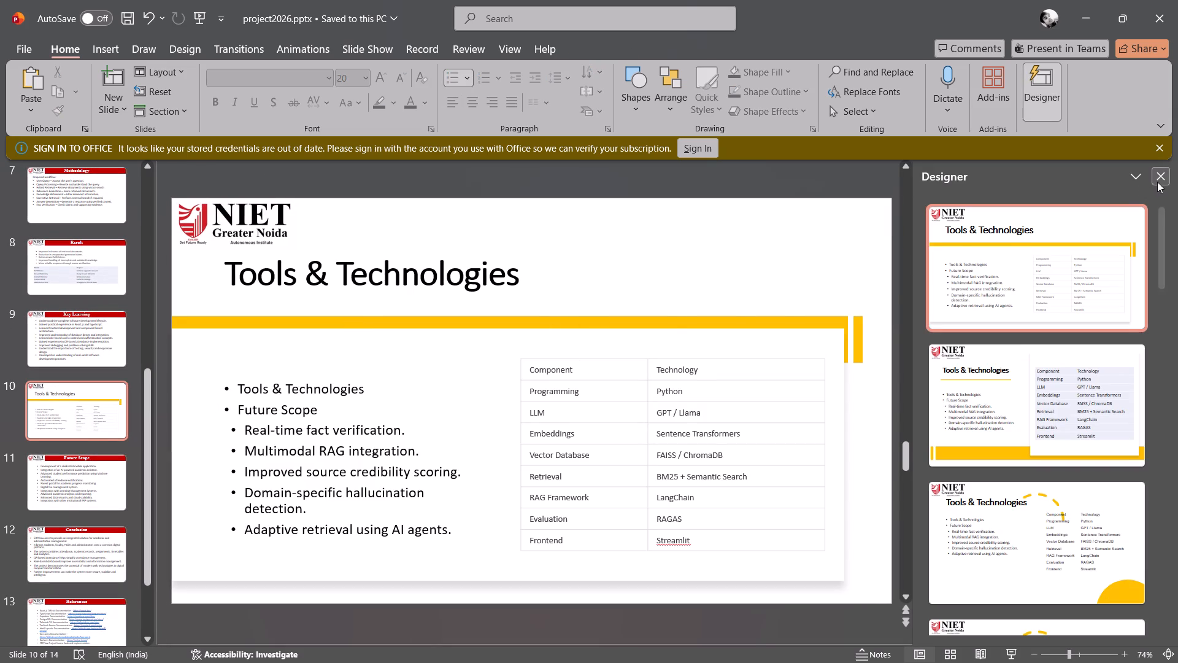
left_click(1158, 181)
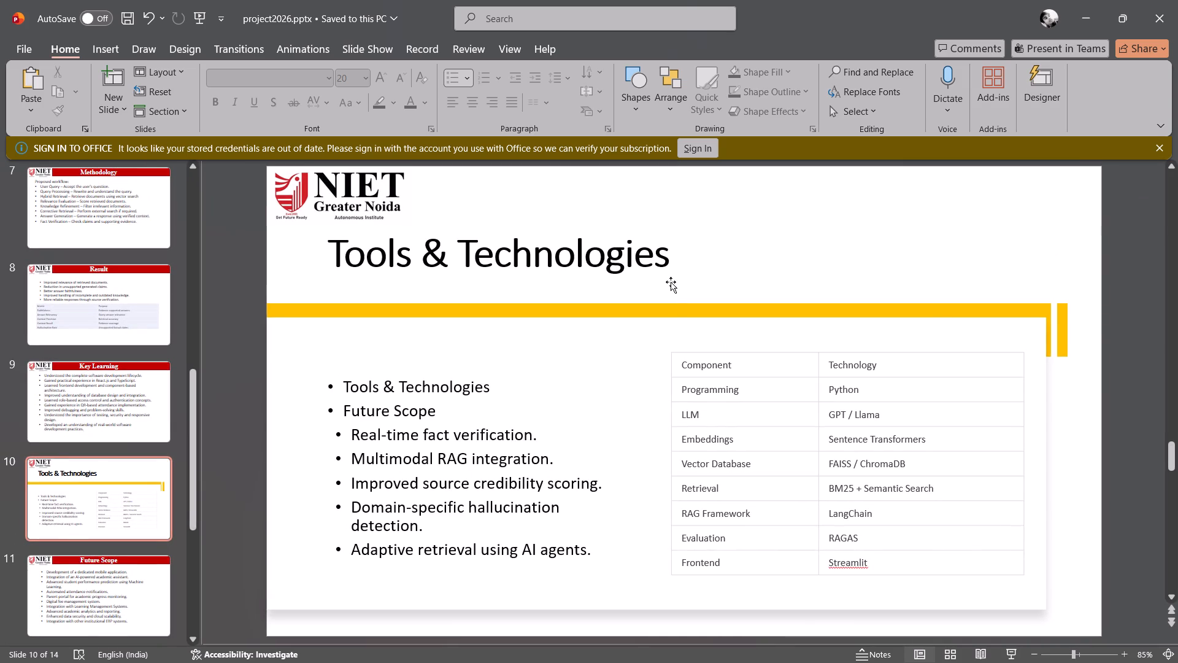
Clear all the old bullets from the Future Scope slide, keeping its title.
left_click(67, 594)
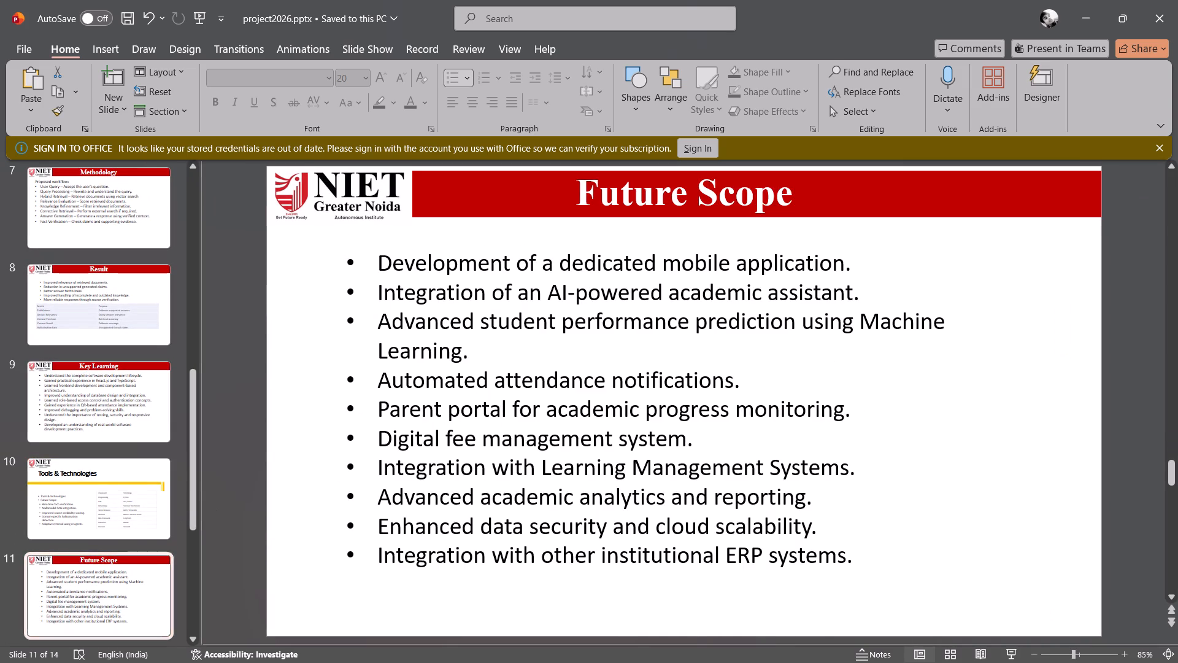
left_click(846, 561)
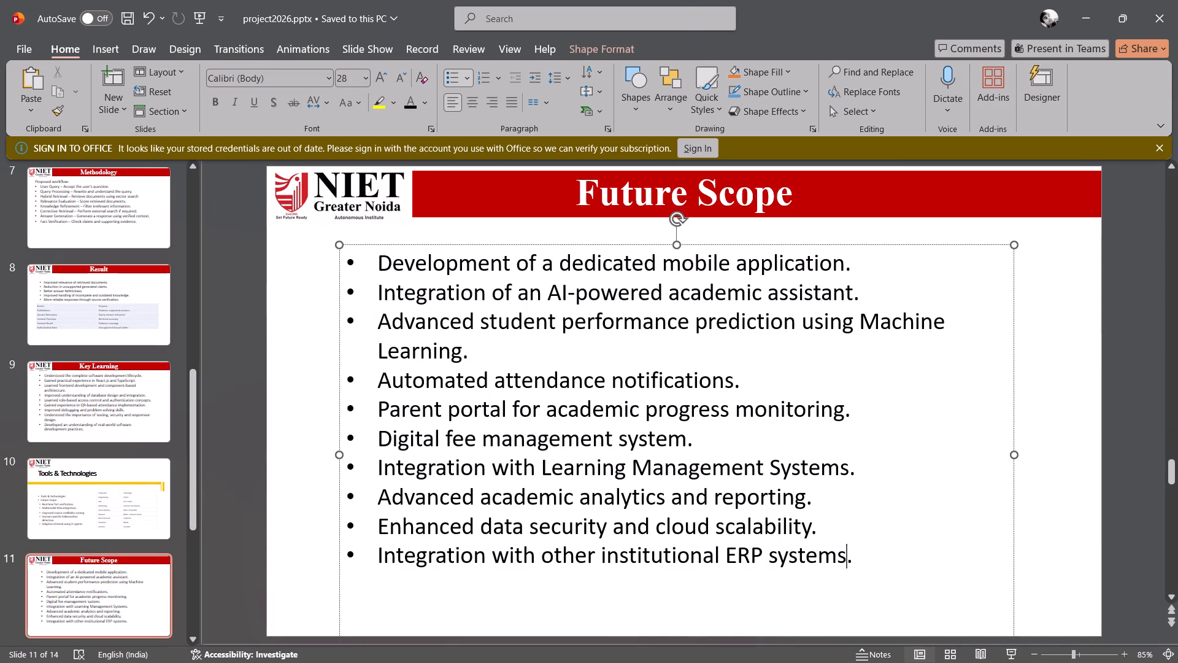
left_click_drag(869, 561, 356, 215)
key("BackSpace")
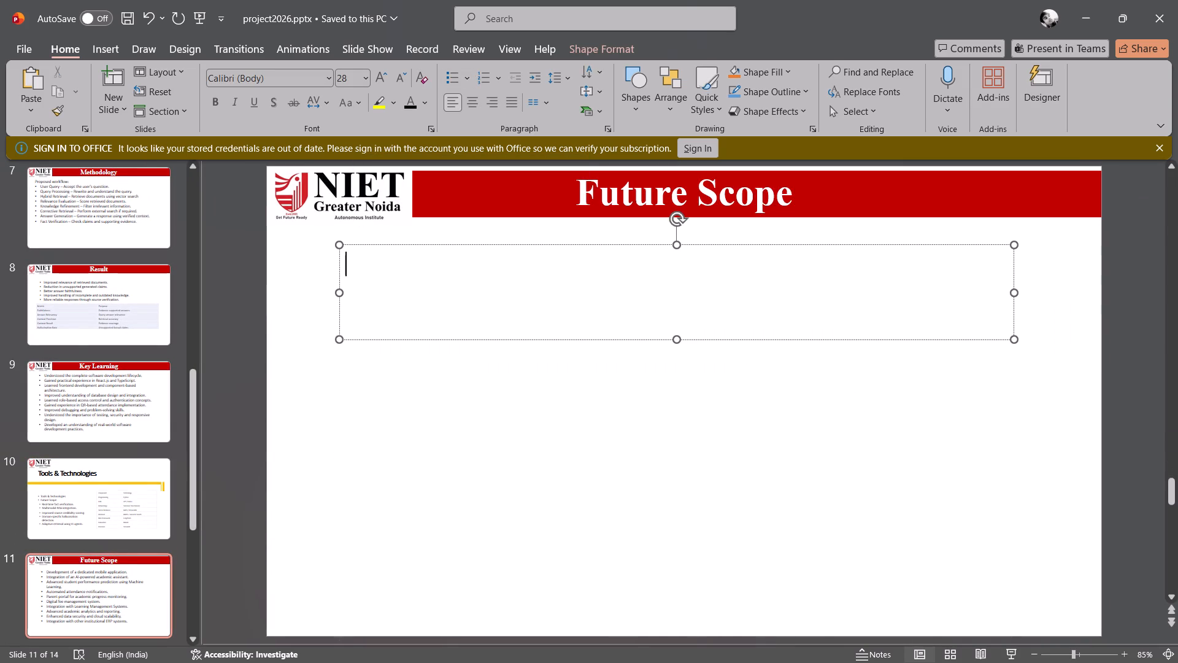
Clear all the ERPFlow bullets from the Conclusion slide, keeping its title.
scroll(90, 552, "down", 3)
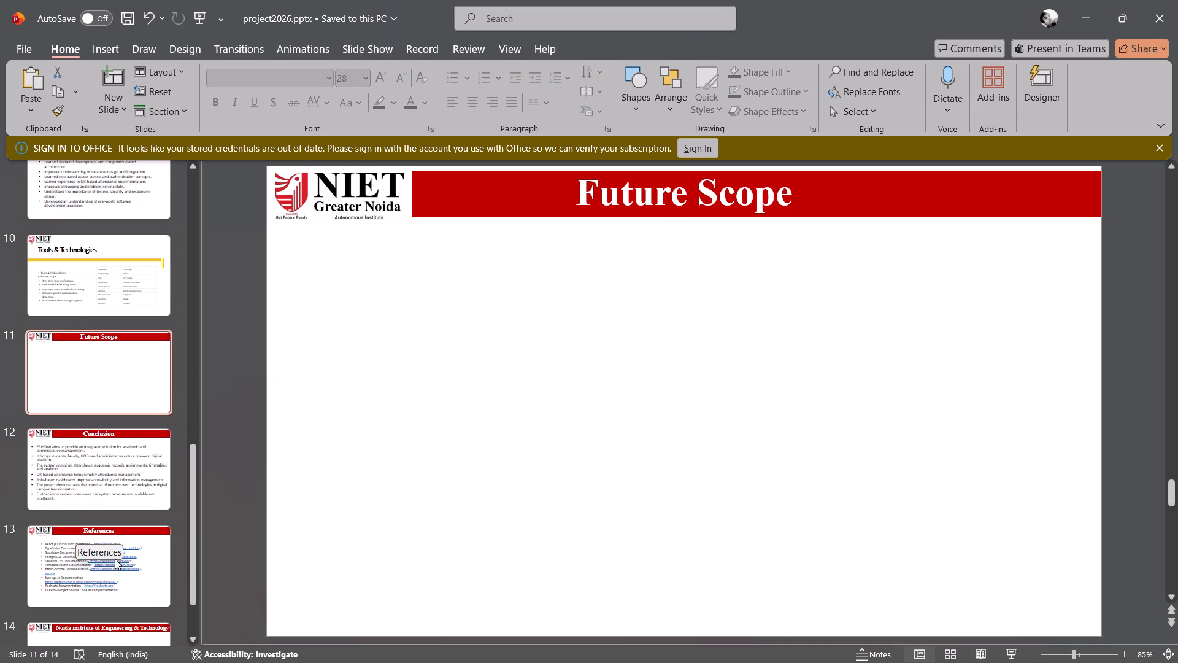
left_click(138, 481)
left_click(666, 390)
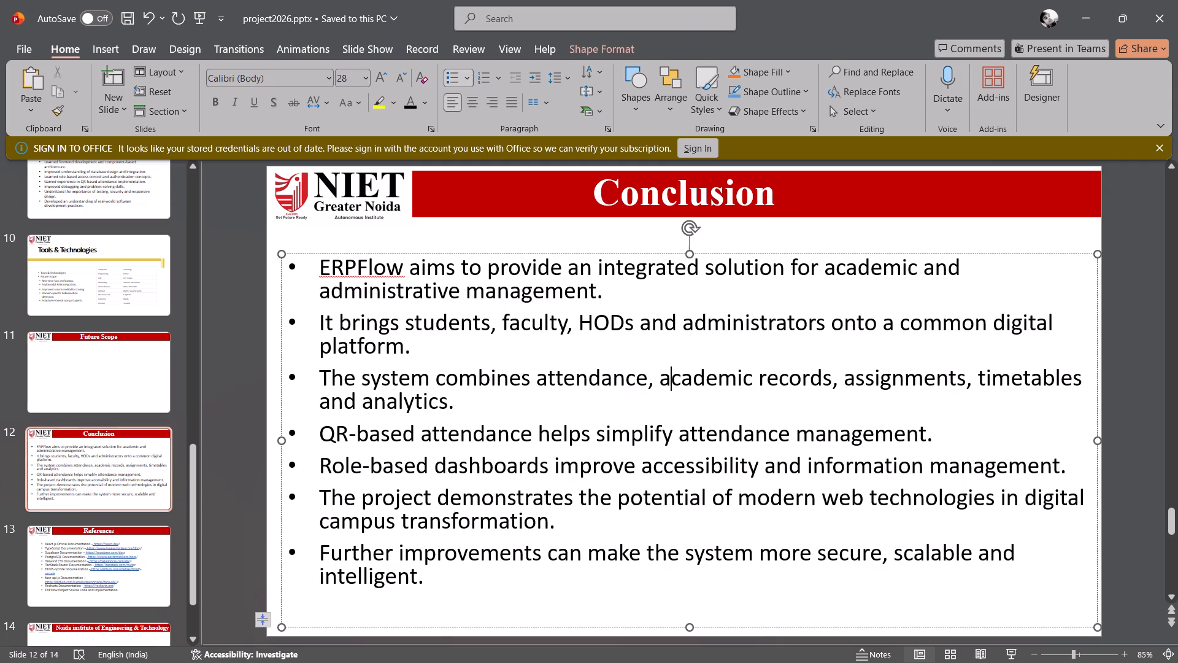
key("ctrl+a")
key("BackSpace")
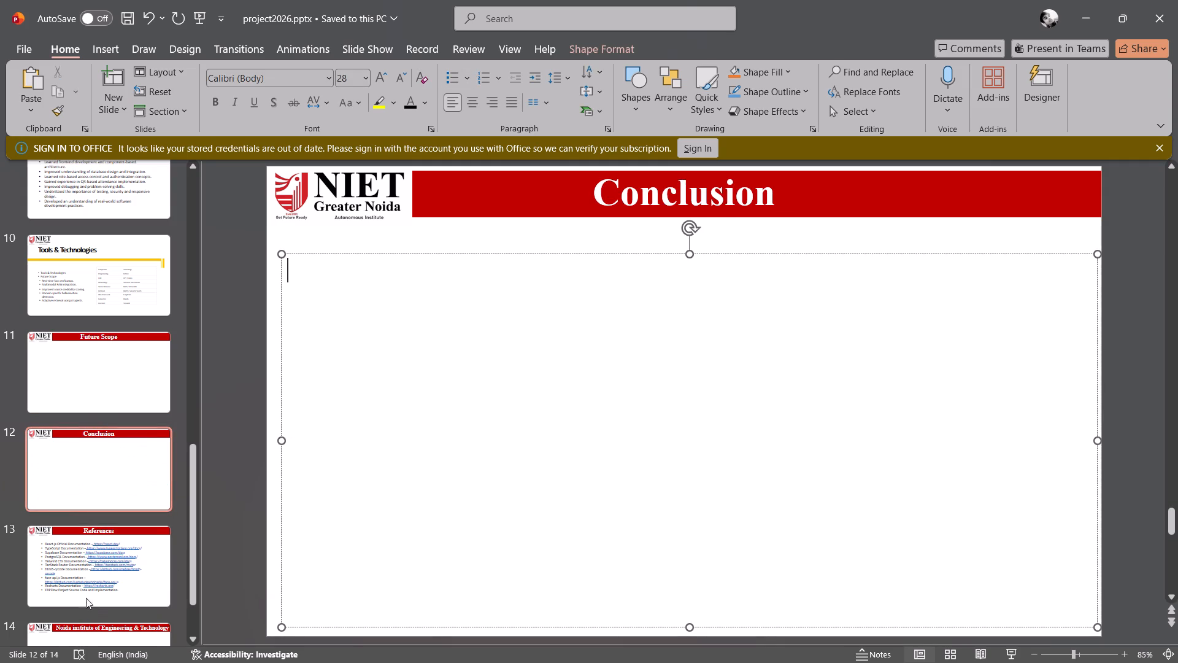
Clear all the old documentation links from the References slide, keeping its title.
left_click(96, 586)
left_click(525, 462, "ctrl")
key("ctrl+a")
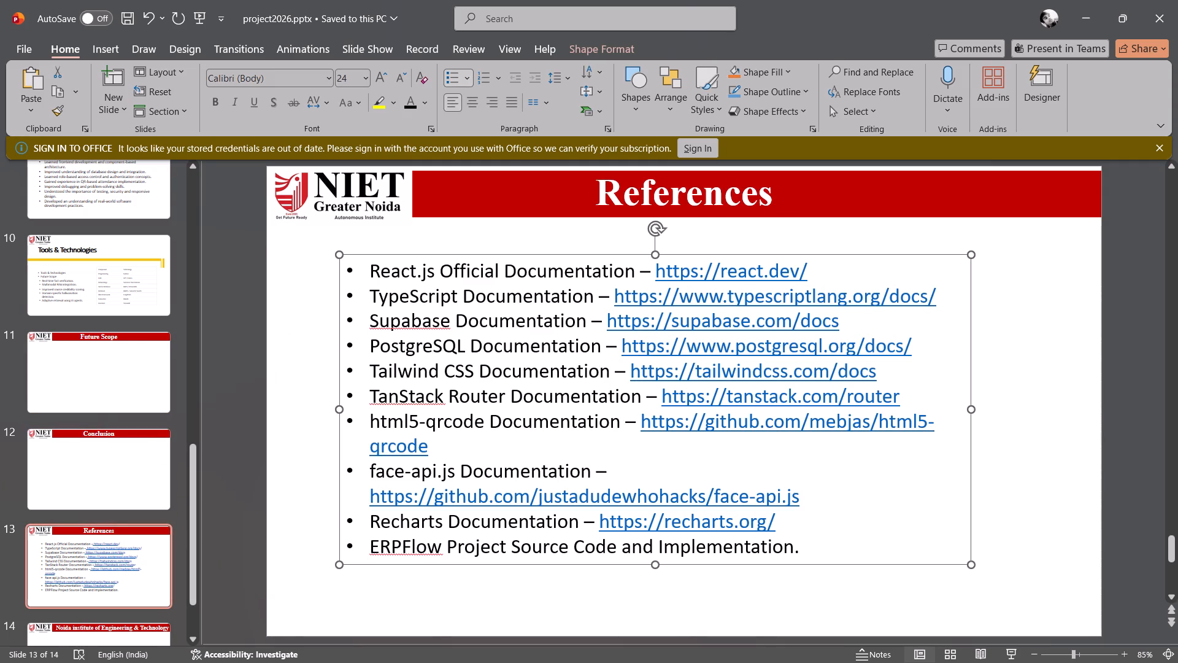
left_click(474, 471)
key("ctrl+a")
key("BackSpace")
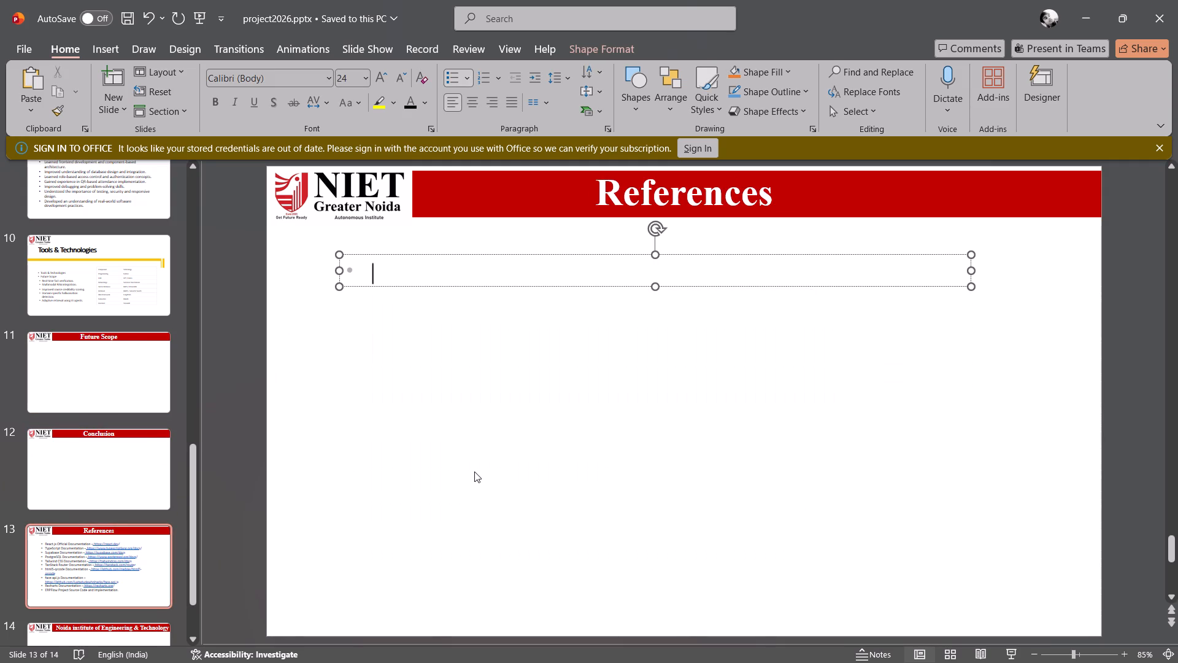
scroll(133, 595, "down", 1)
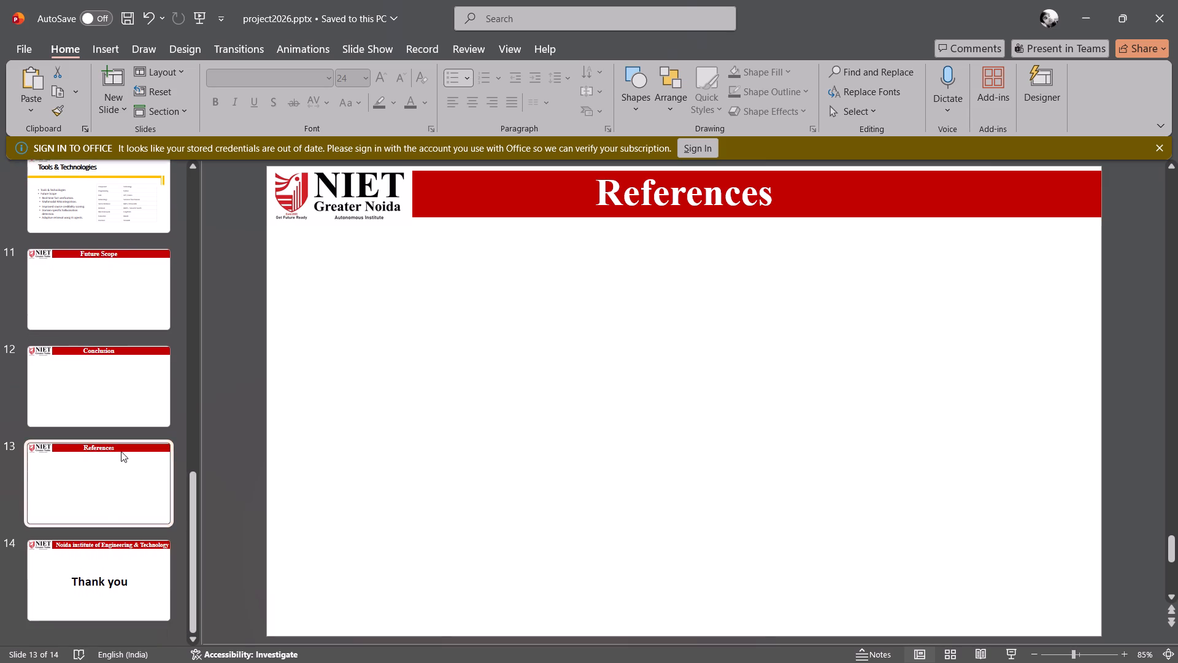
scroll(121, 451, "up", 3)
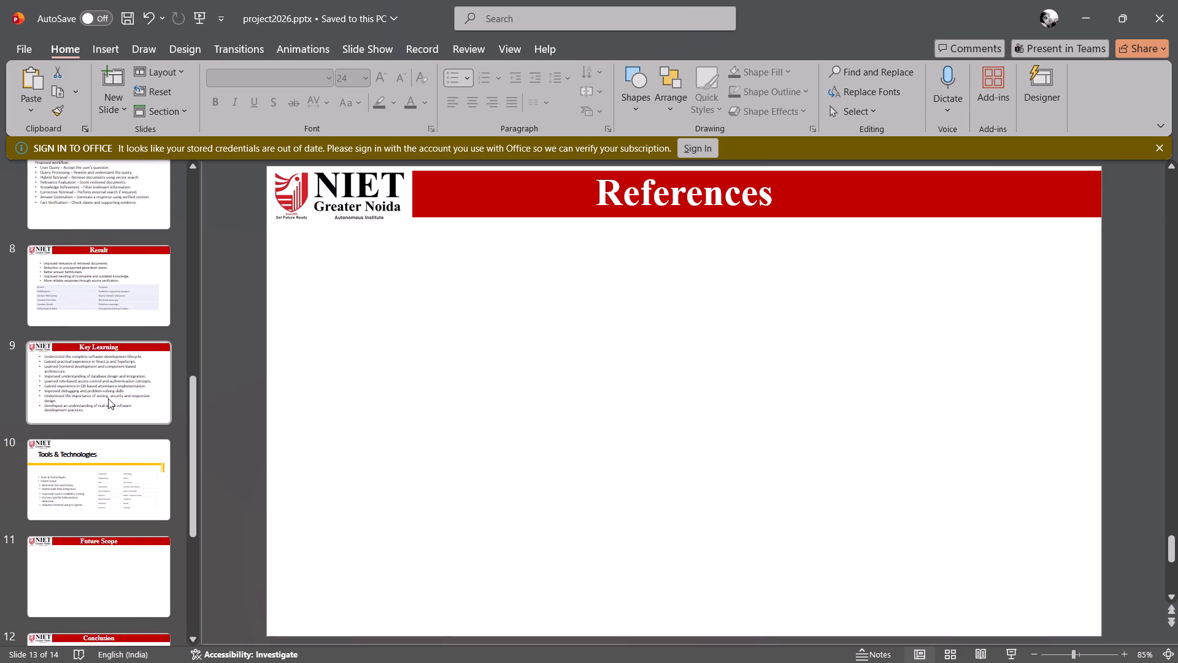
left_click(108, 398)
left_click_drag(577, 198, 814, 201)
key("ctrl+c")
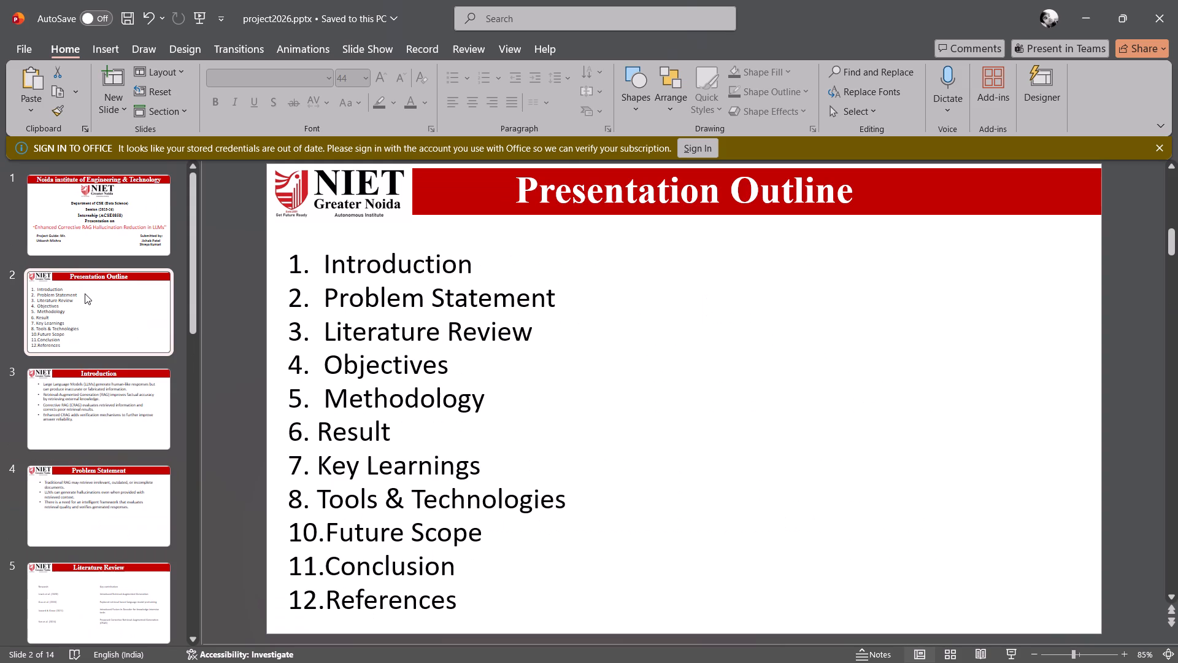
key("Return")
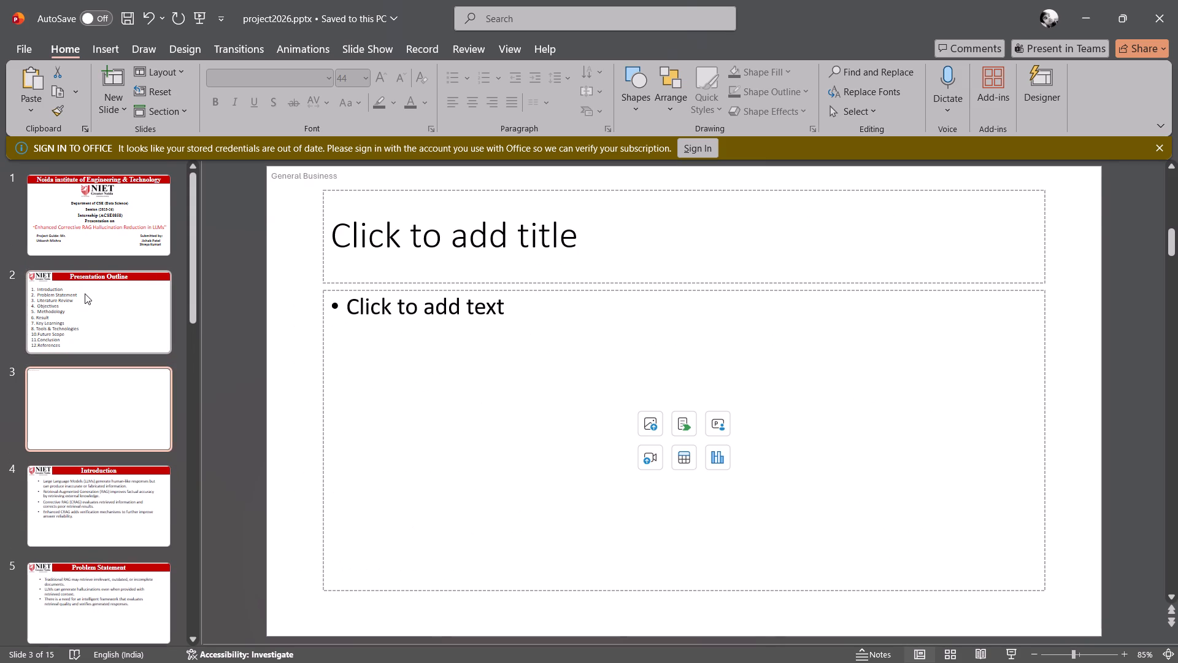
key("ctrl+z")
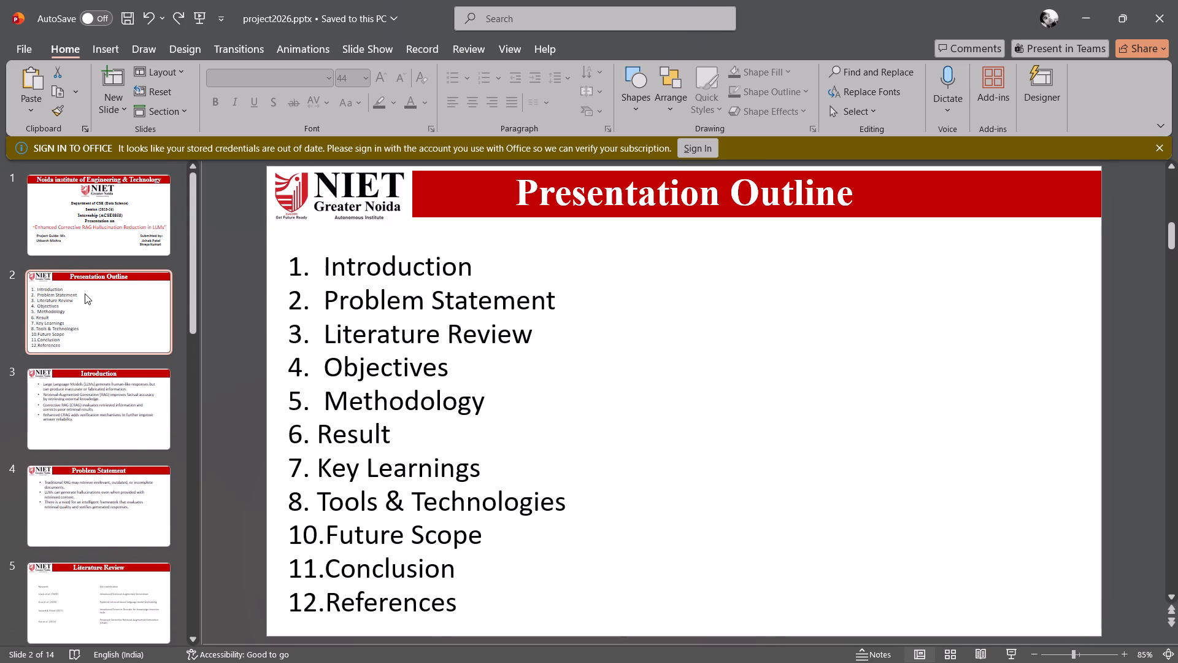
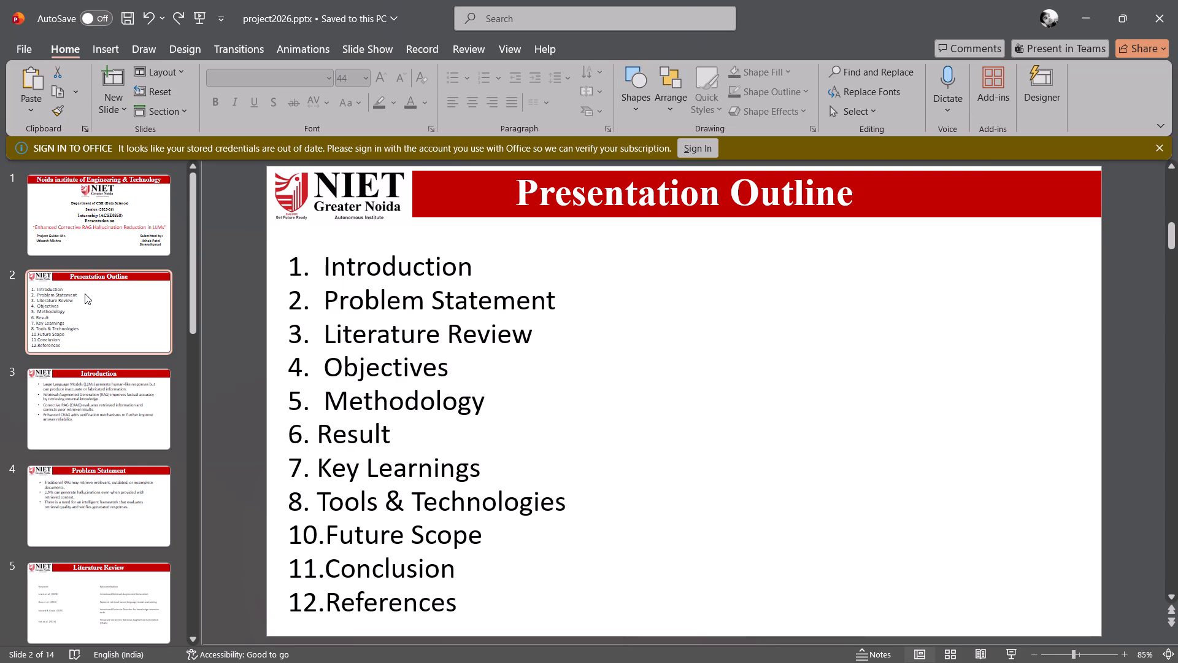
Check the Introduction and Problem Statement slides and skim the slides that follow them.
left_click(109, 398)
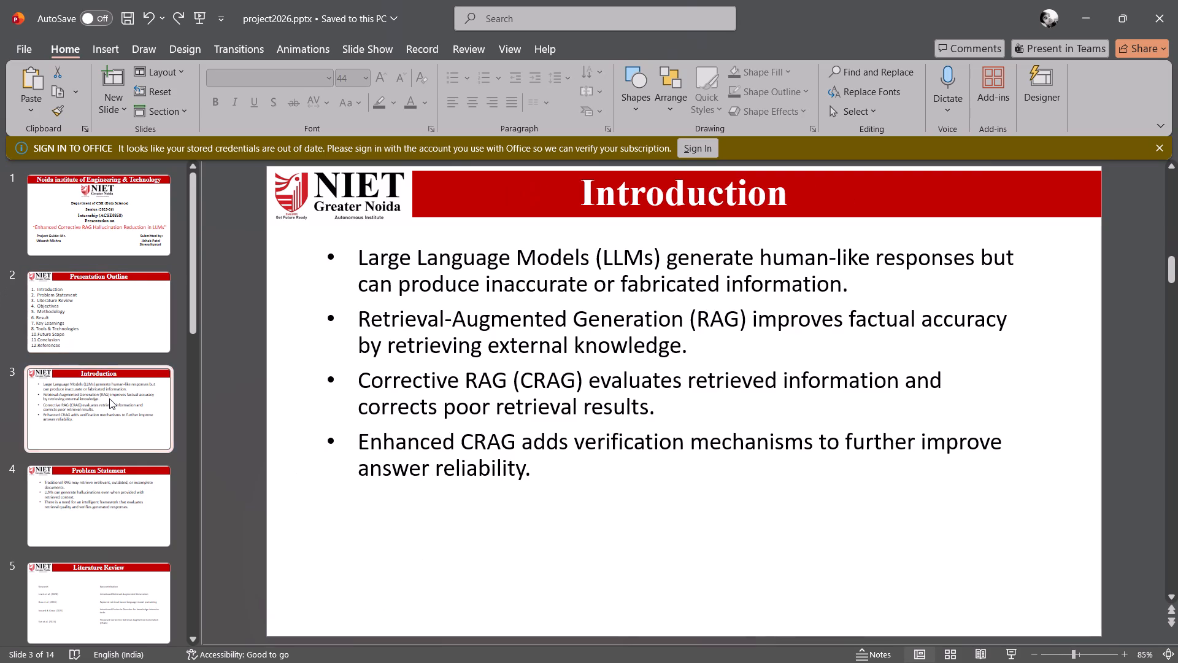
left_click(101, 492)
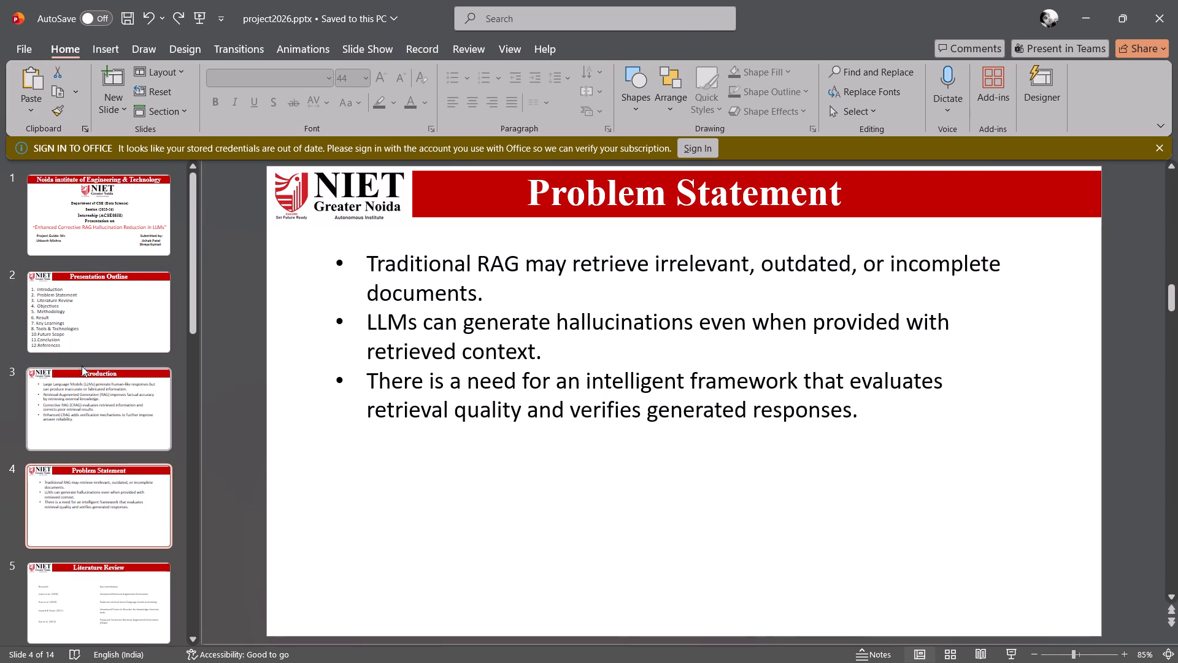
left_click(83, 409)
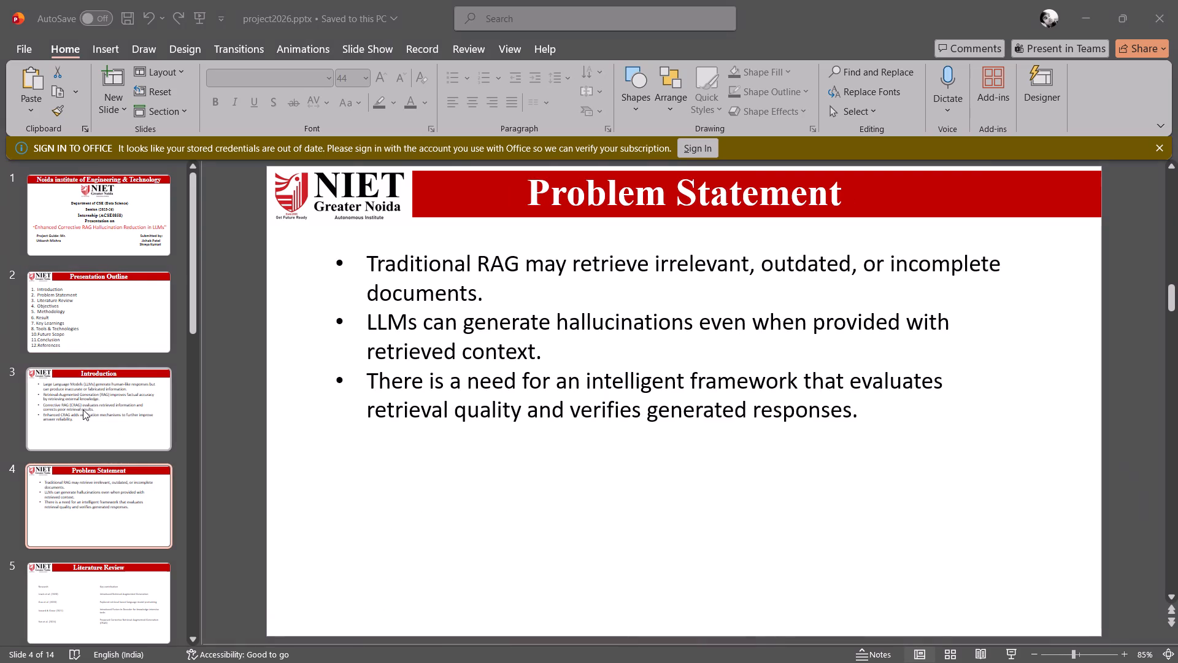
left_click(110, 490)
scroll(110, 490, "down", 1)
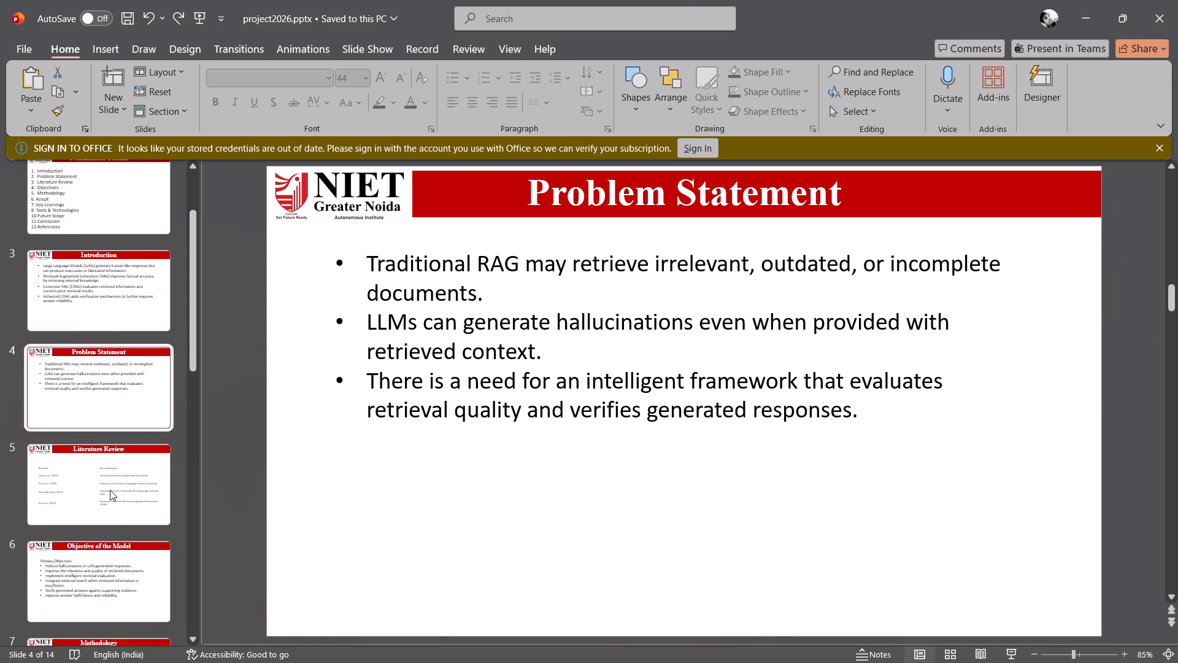
scroll(110, 490, "down", 1)
scroll(108, 391, "up", 4)
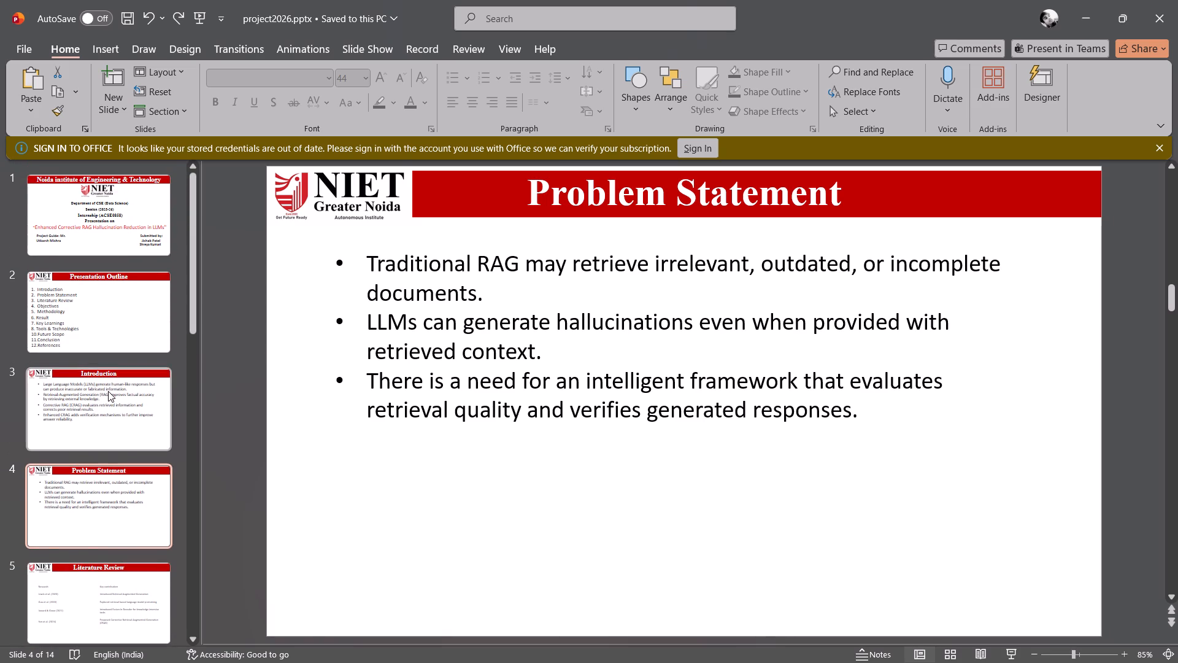
Review the slides in order from the title slide through Literature Review, and return to the title slide.
left_click(95, 237)
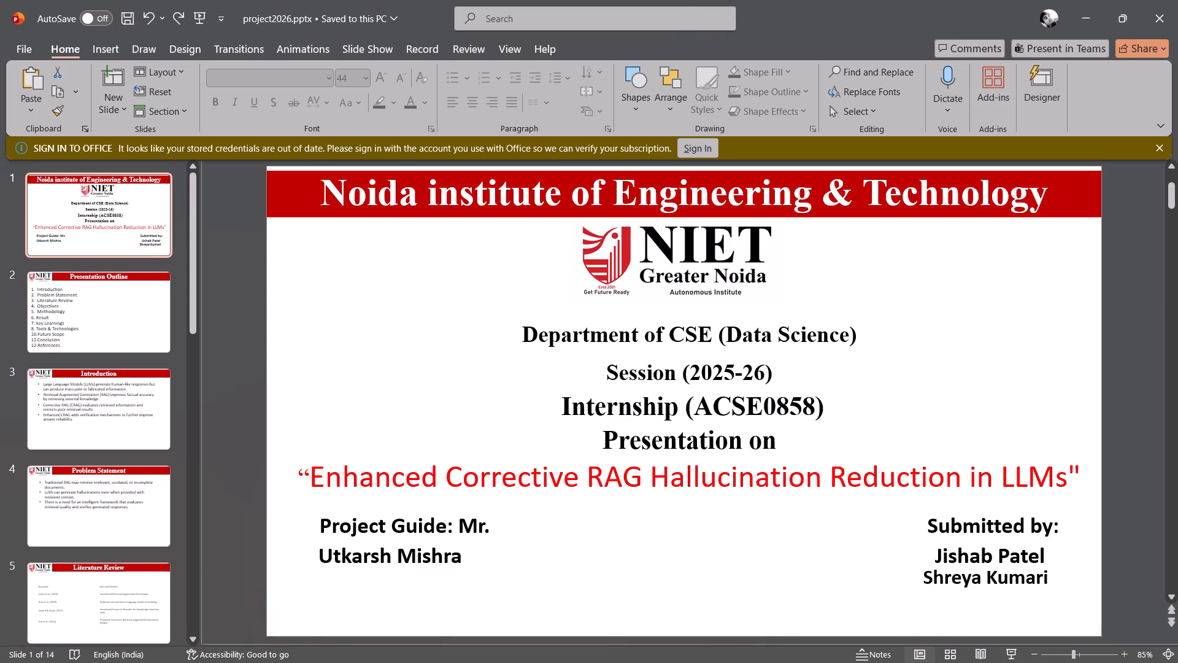
scroll(791, 465, "down", 1)
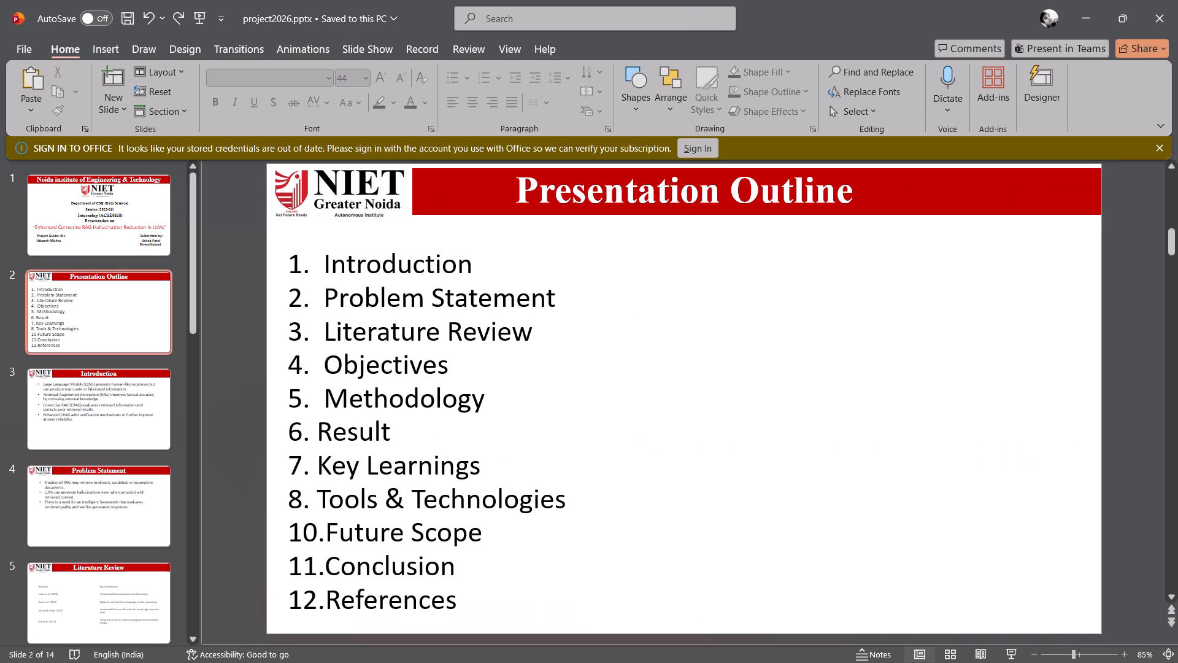
scroll(791, 465, "down", 1)
key("Down")
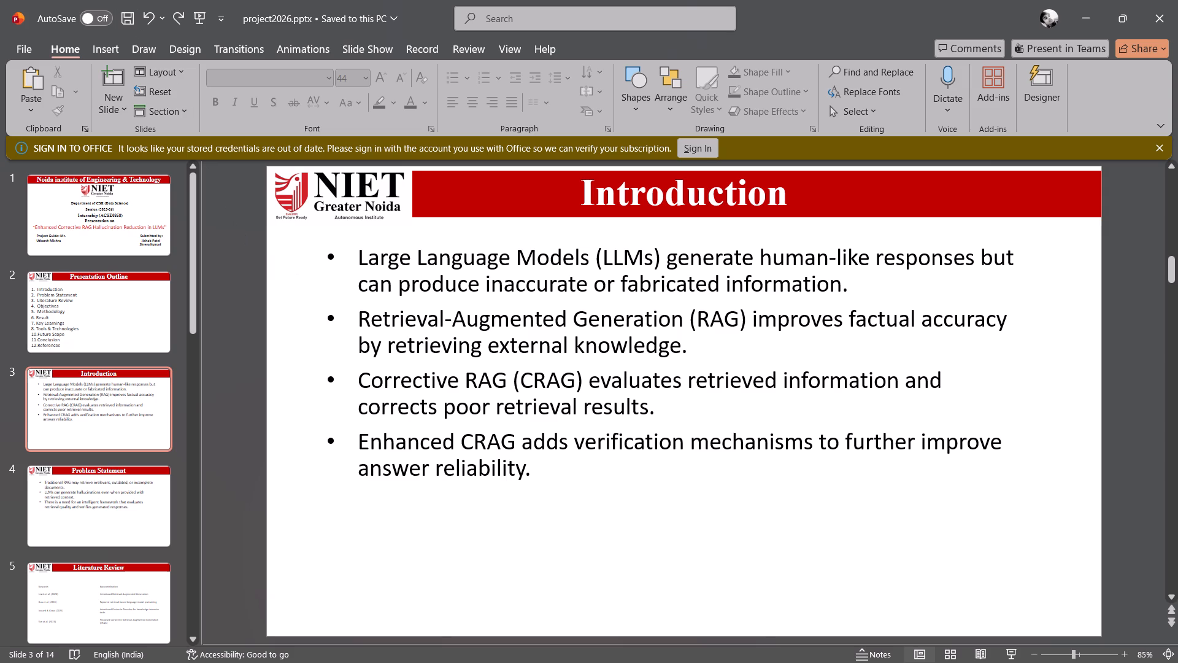
key("Down")
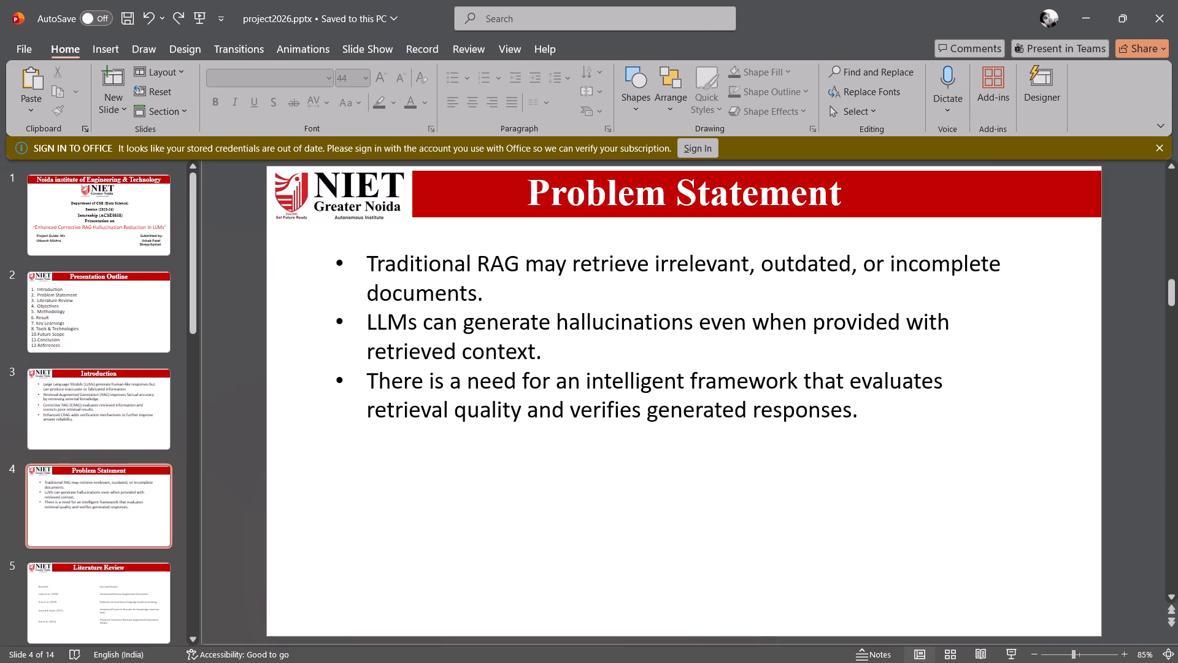
key("Down")
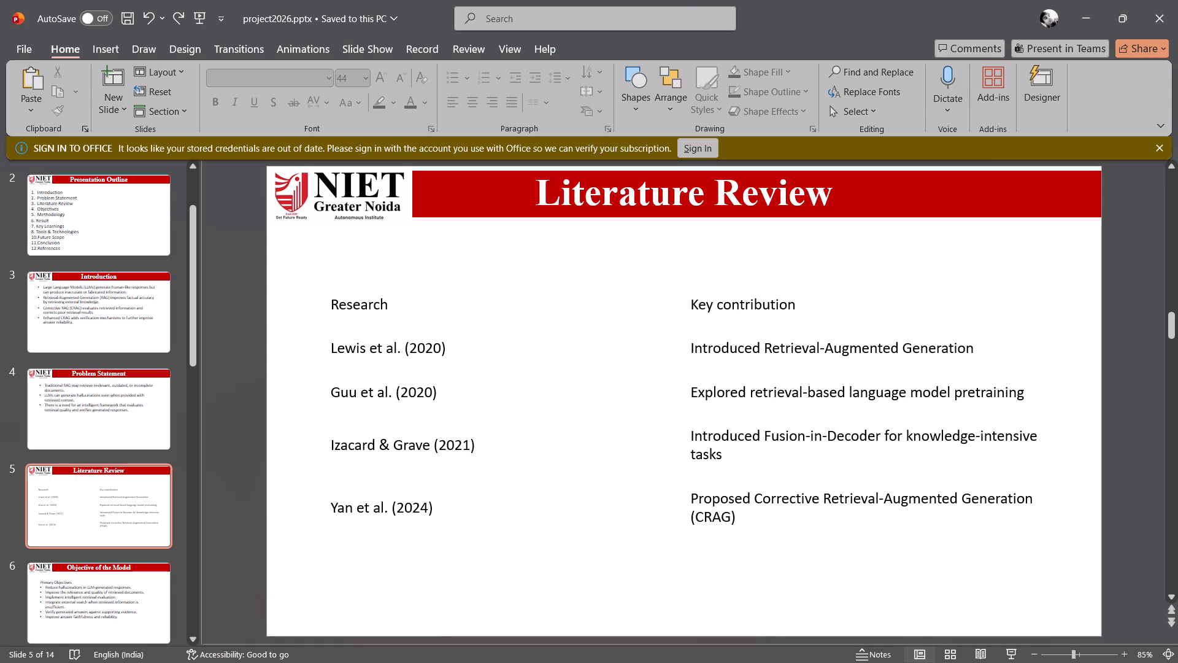
key("Up")
key("Up")
key("Up")
key("Up")
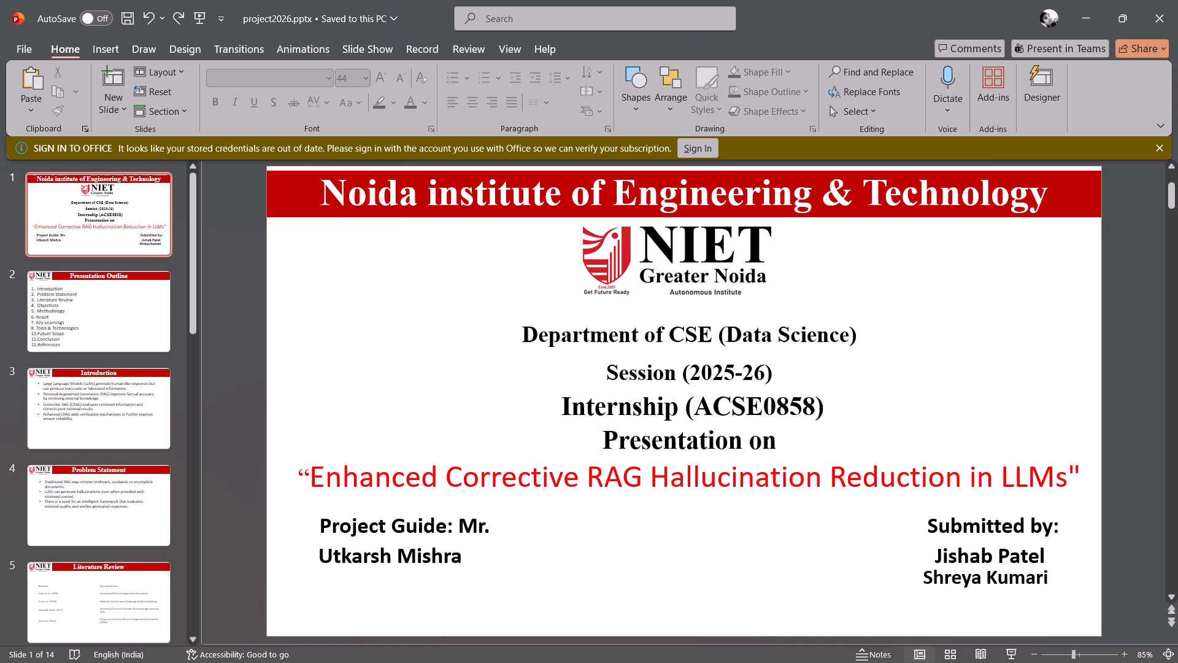
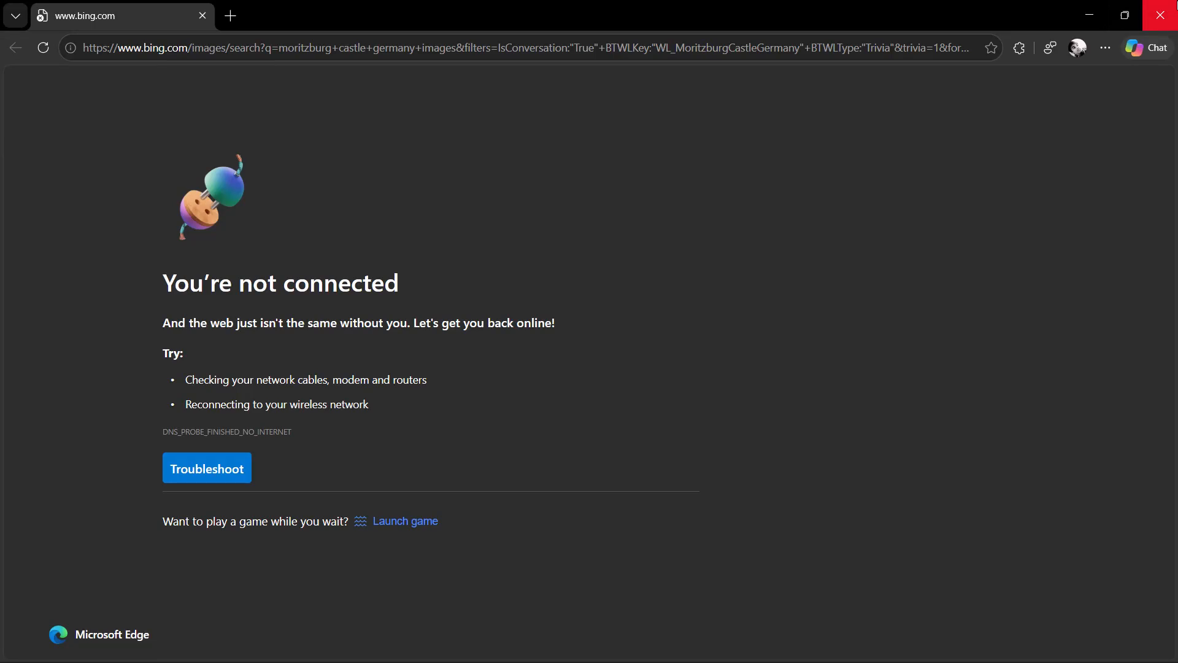
Close the Edge browser window showing the offline Bing page.
left_click(1177, 0)
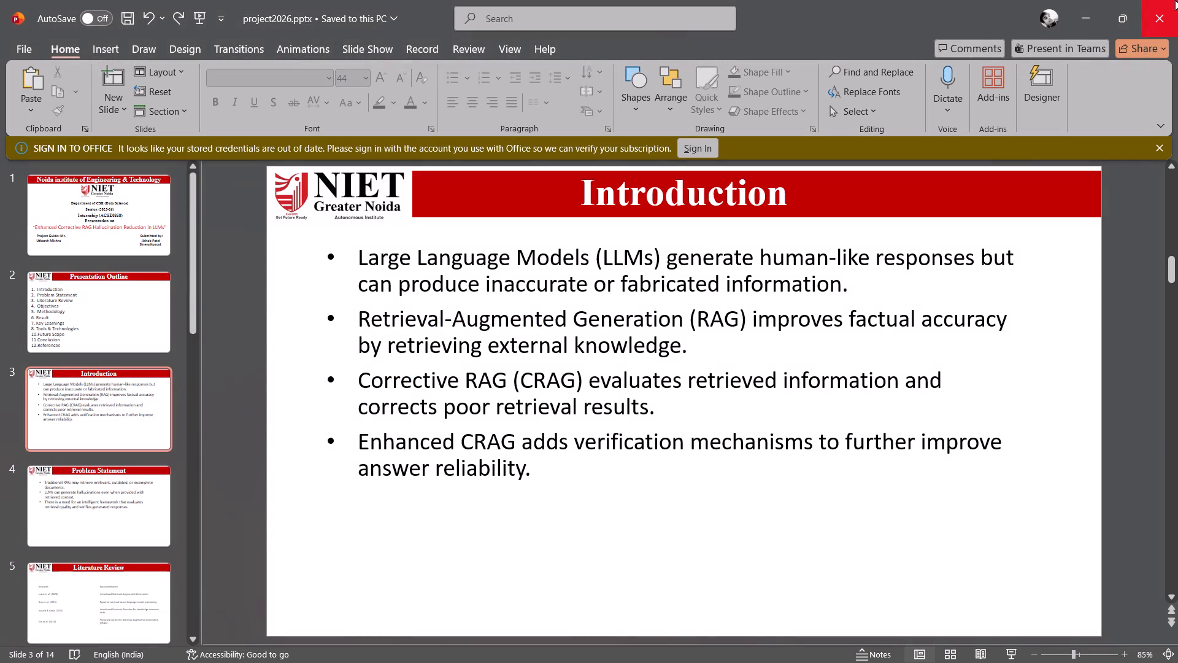
Close the project2026 presentation, saving its changes in the Downloads folder.
left_click(1175, 0)
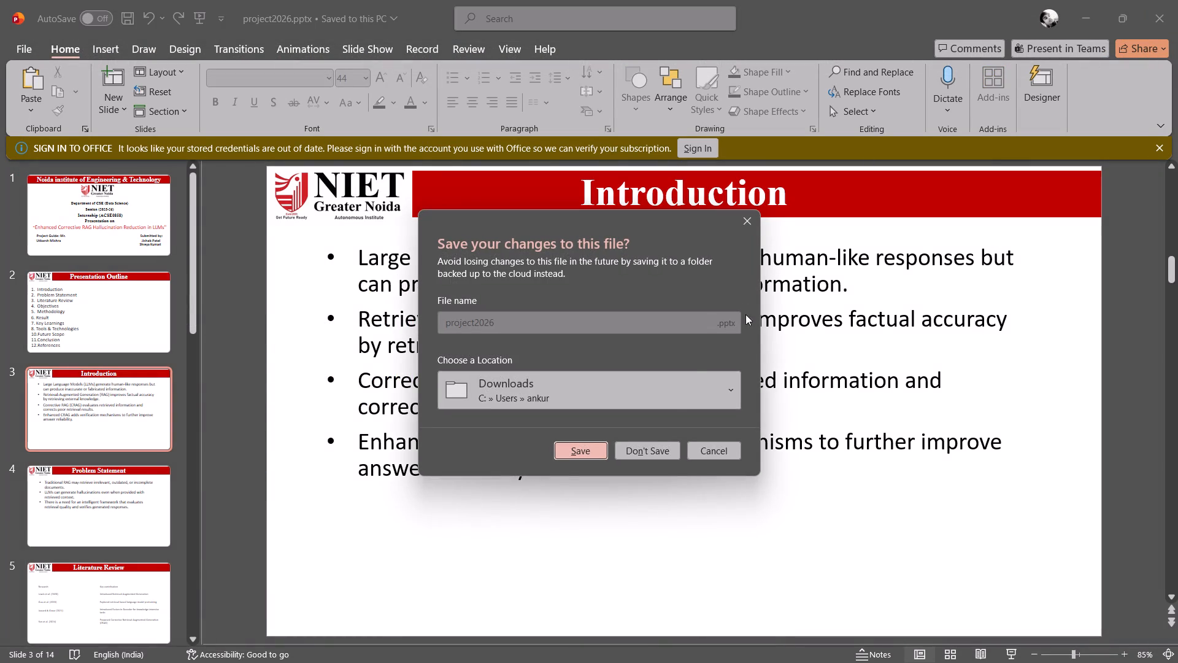
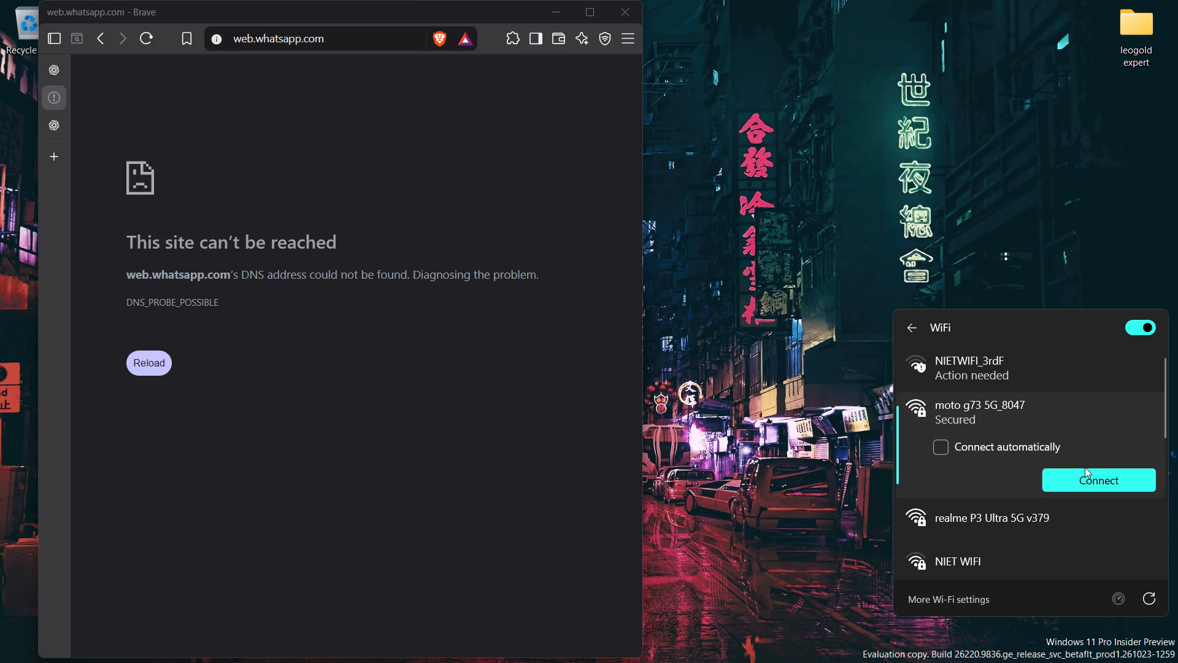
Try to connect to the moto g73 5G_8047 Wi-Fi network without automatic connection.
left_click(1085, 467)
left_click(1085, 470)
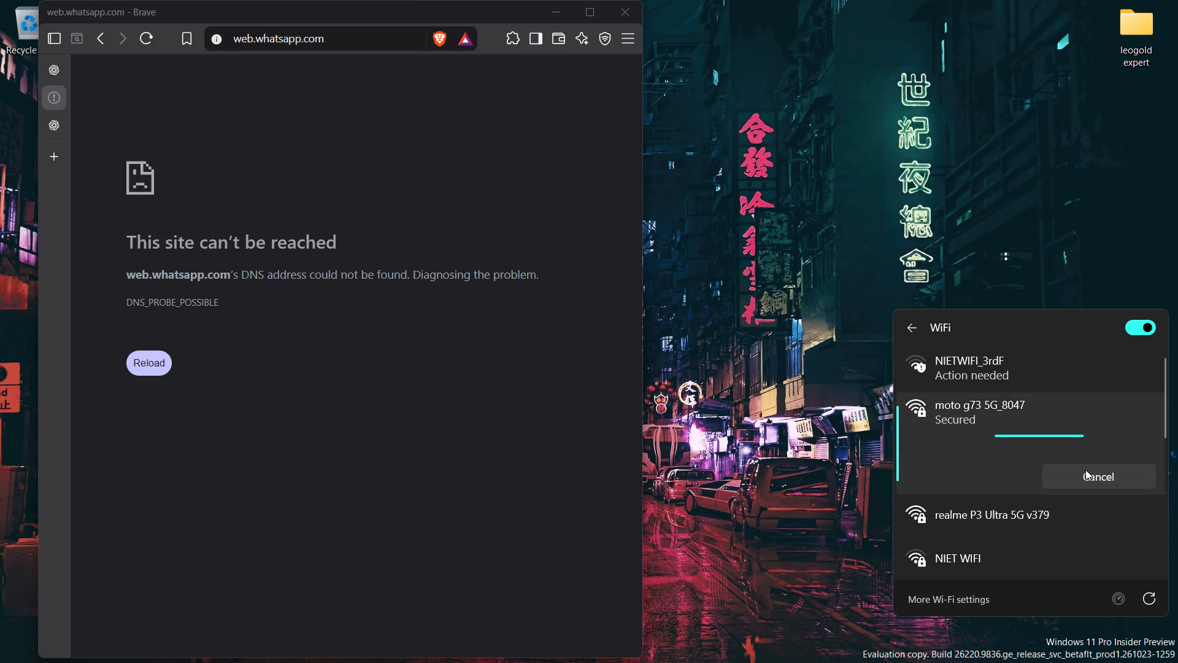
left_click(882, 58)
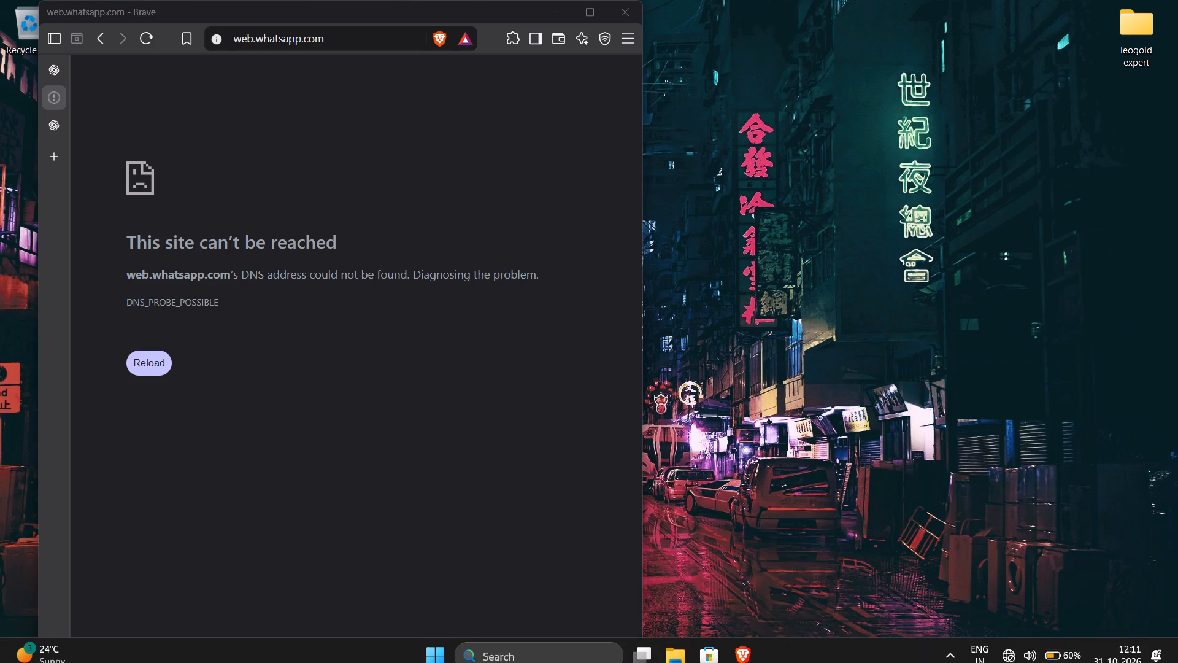
Connect to the moto g73 5G_8047 Wi-Fi network with automatic connection enabled.
left_click(1059, 642)
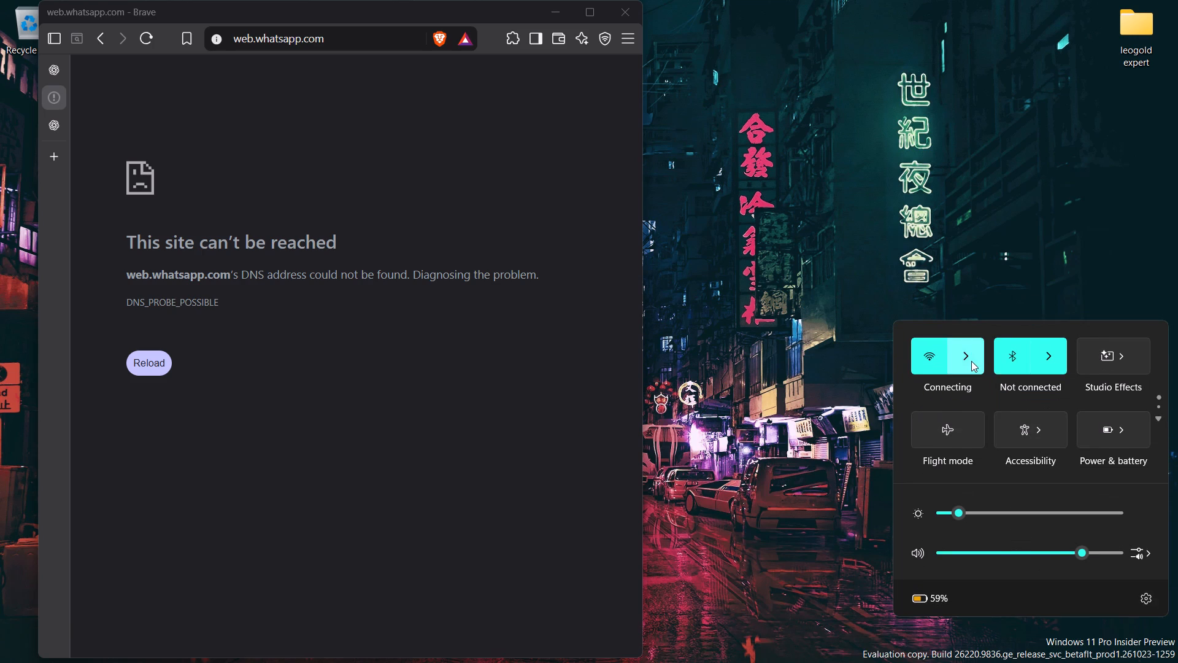
left_click(971, 361)
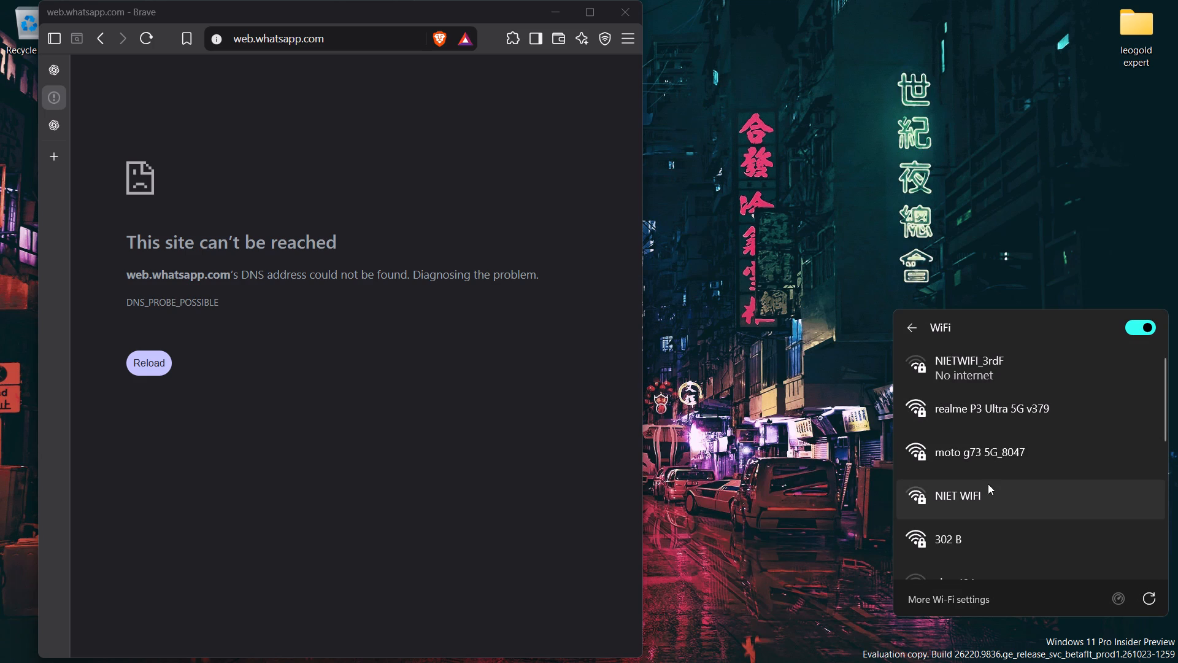
left_click(987, 459)
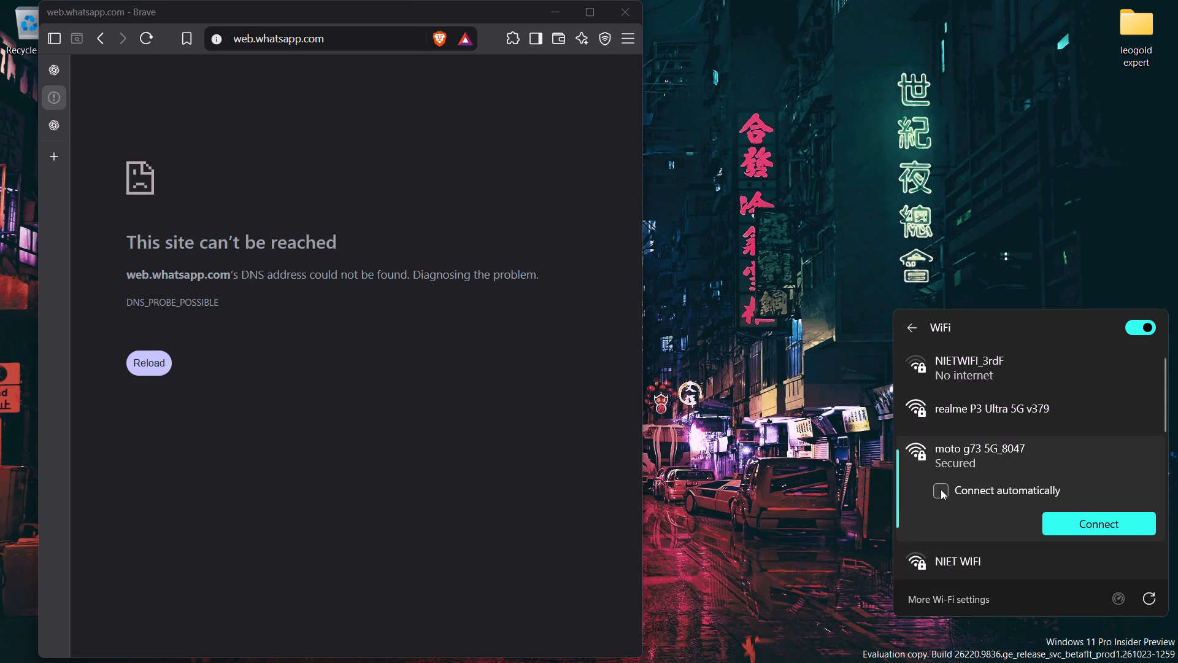
left_click(941, 489)
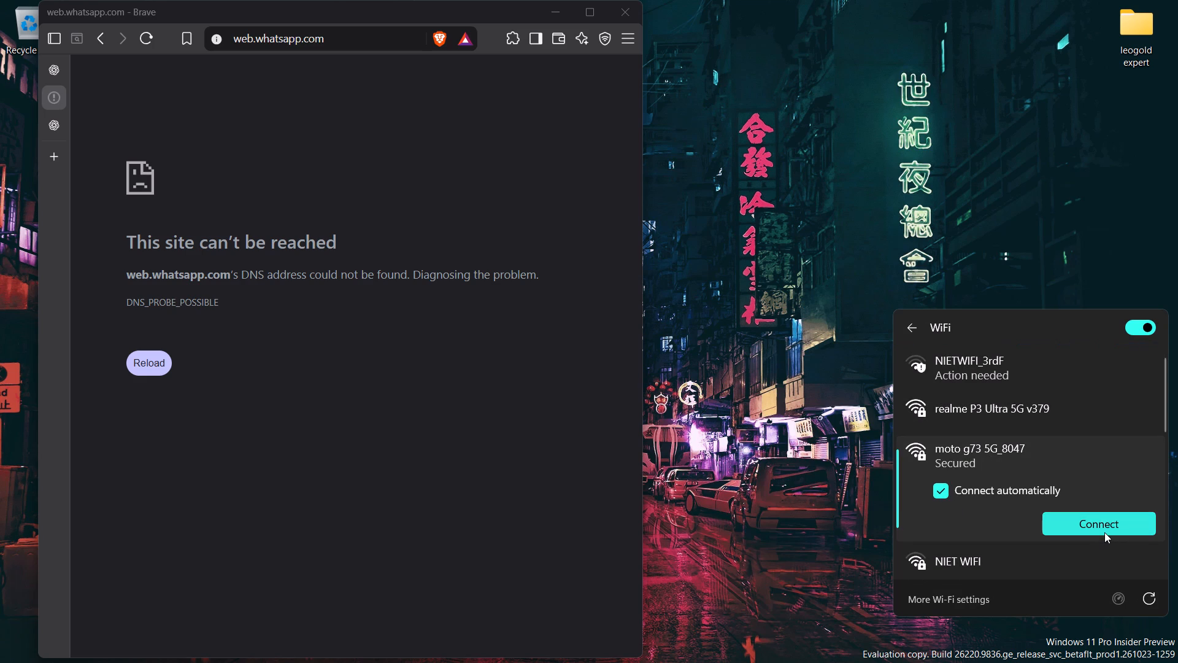
left_click(1104, 532)
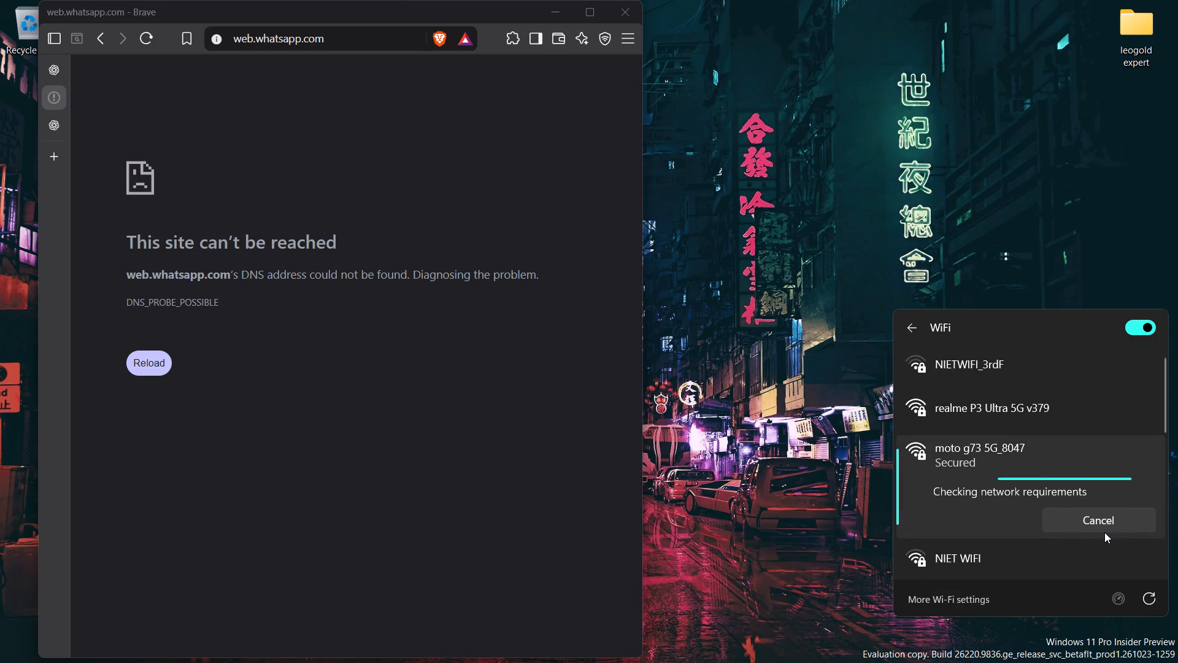